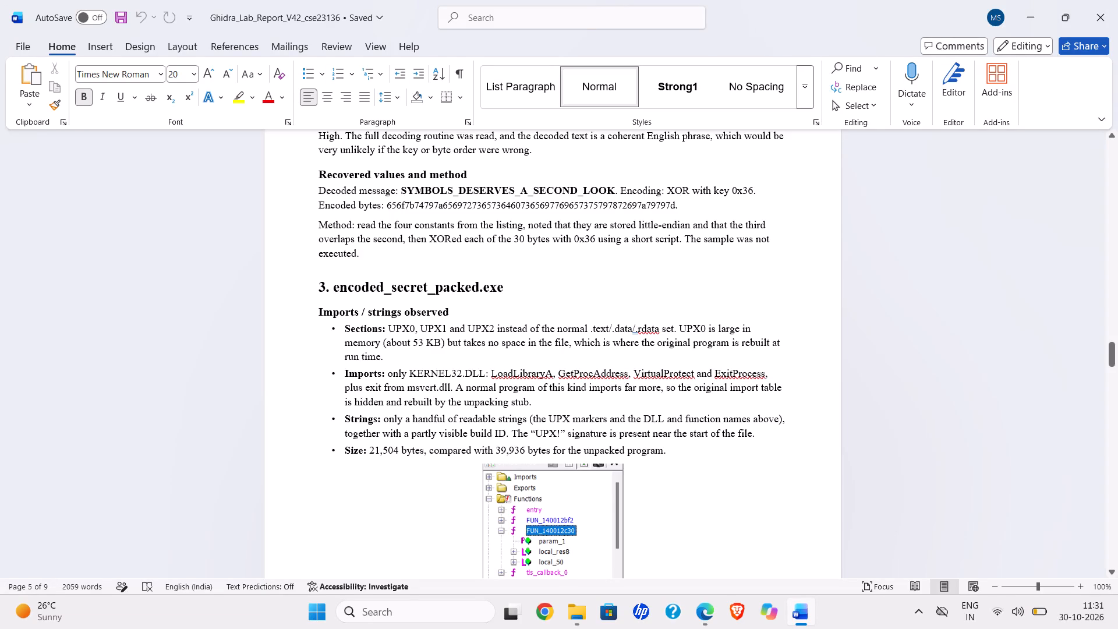
Skim the report's encoded_secret_packed.exe and license_scan.exe sections, then return to the report's title page.
scroll(466, 389, down, 3)
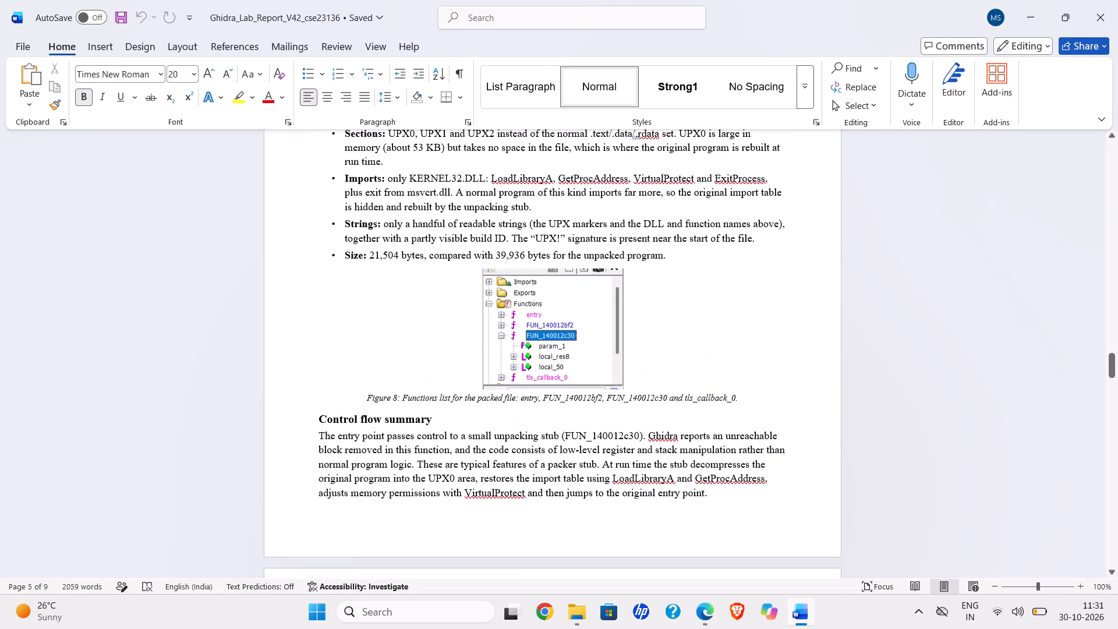
scroll(483, 440, down, 1)
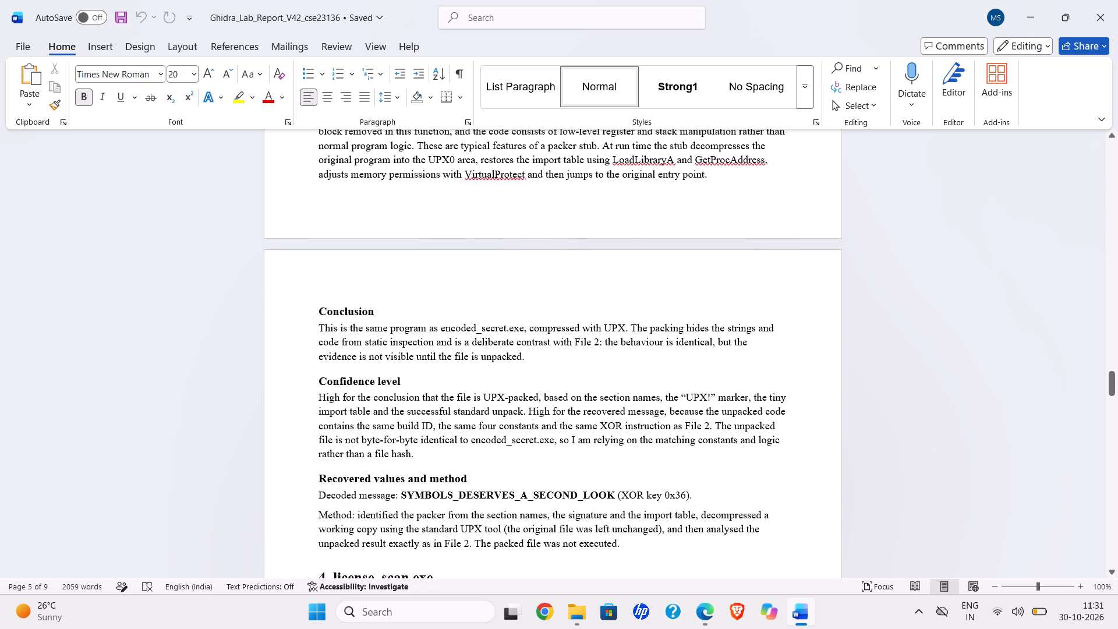
scroll(483, 440, down, 3)
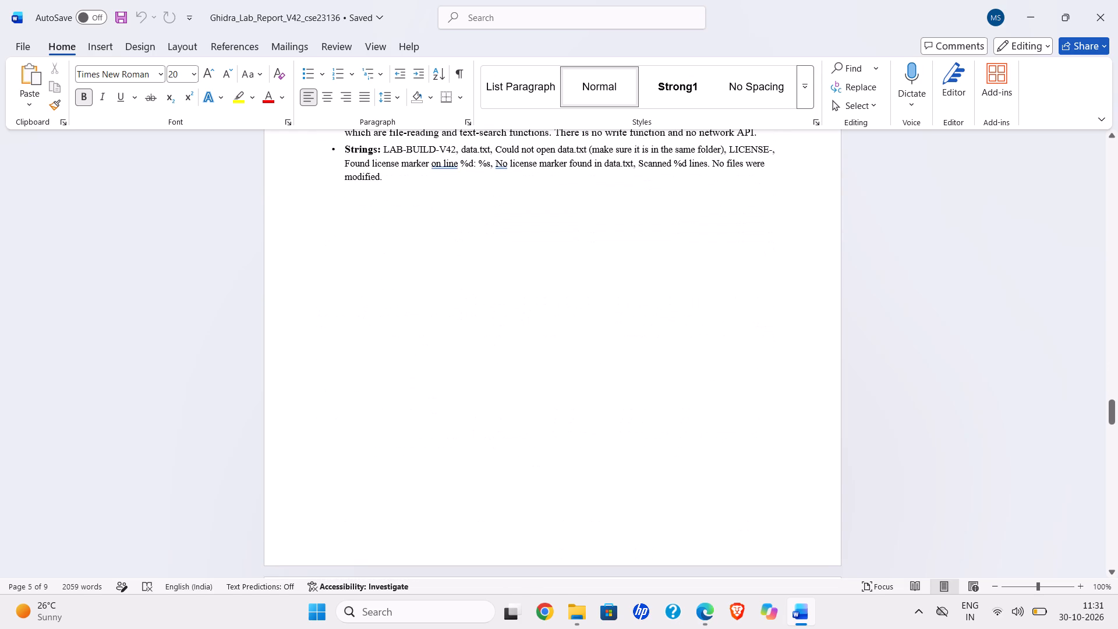
scroll(483, 440, up, 2)
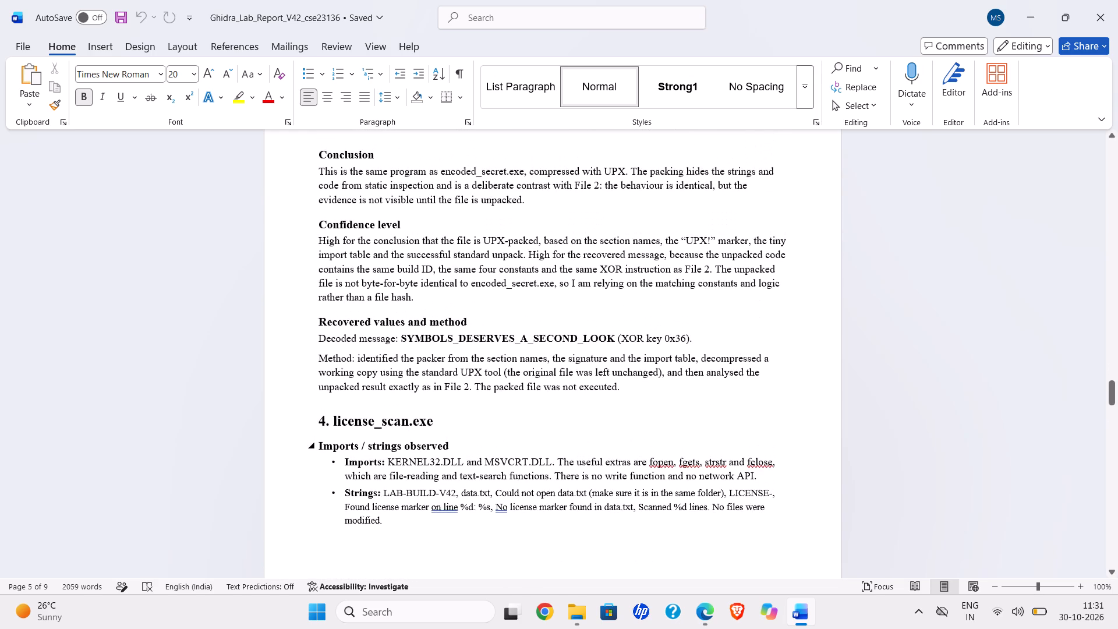
scroll(483, 440, up, 6)
scroll(483, 440, up, 16)
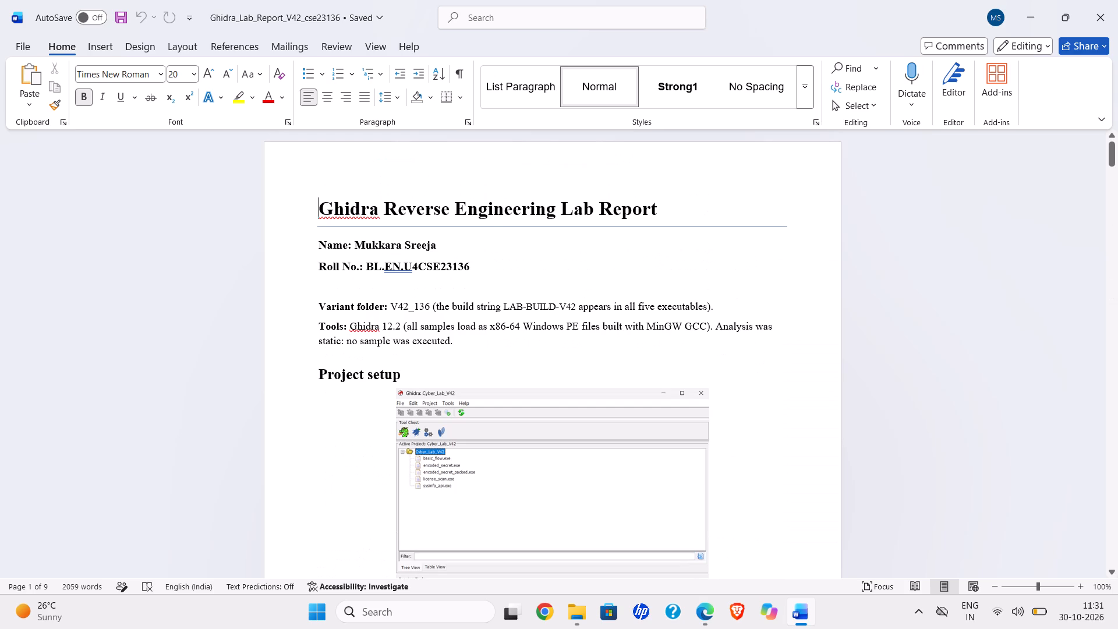
Review the report from Project setup and Approach through the basic_flow.exe section, including its figures, conclusion and recovered values.
scroll(454, 308, down, 1)
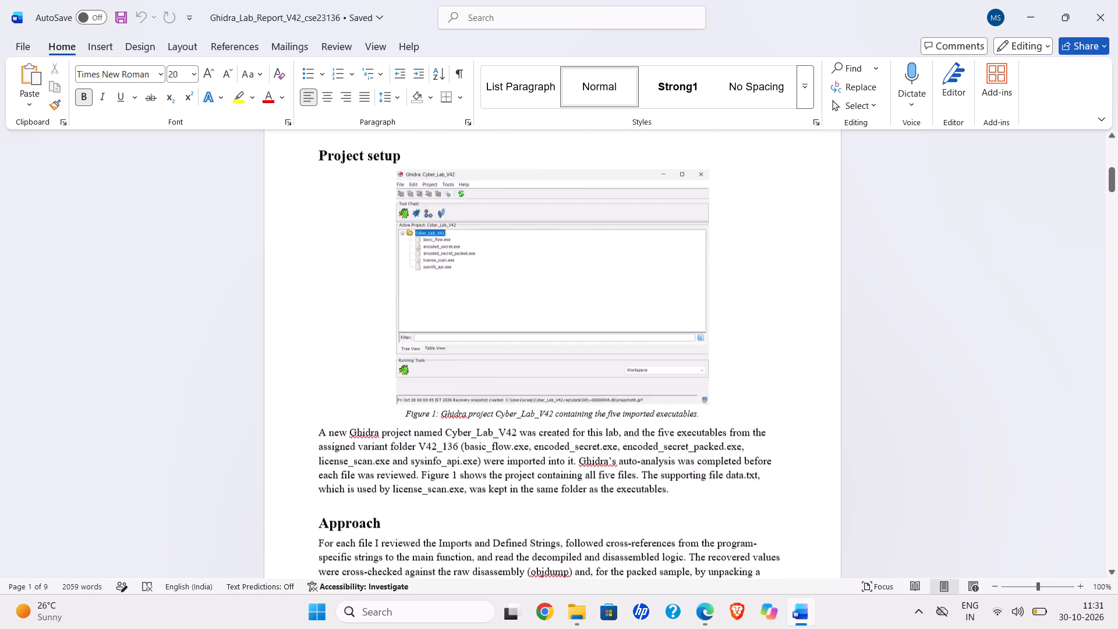
scroll(454, 308, down, 1)
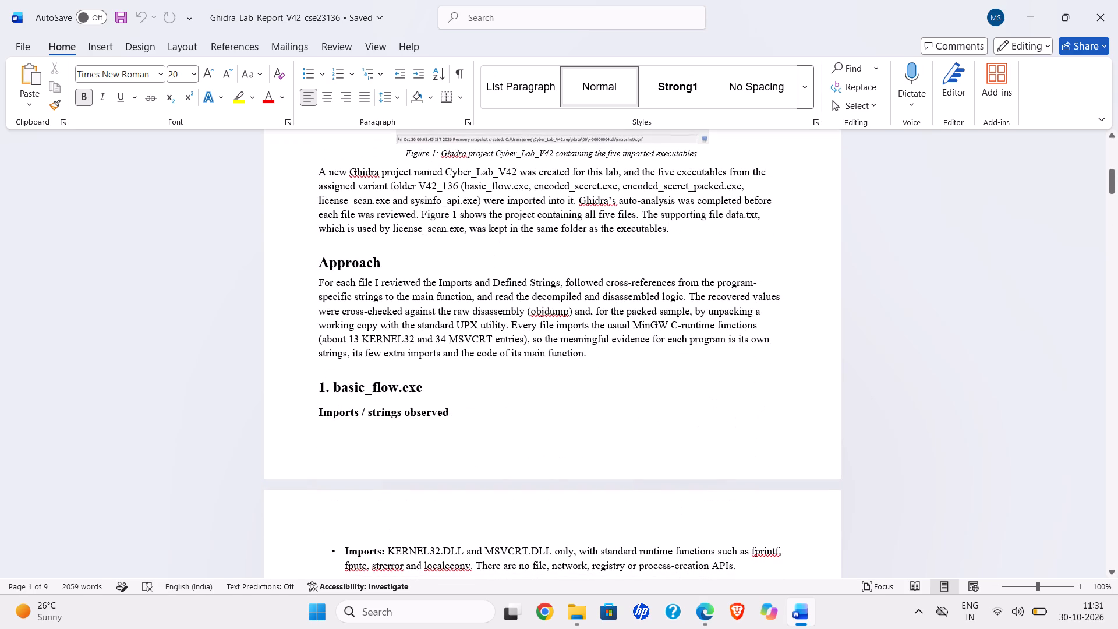
scroll(440, 331, up, 1)
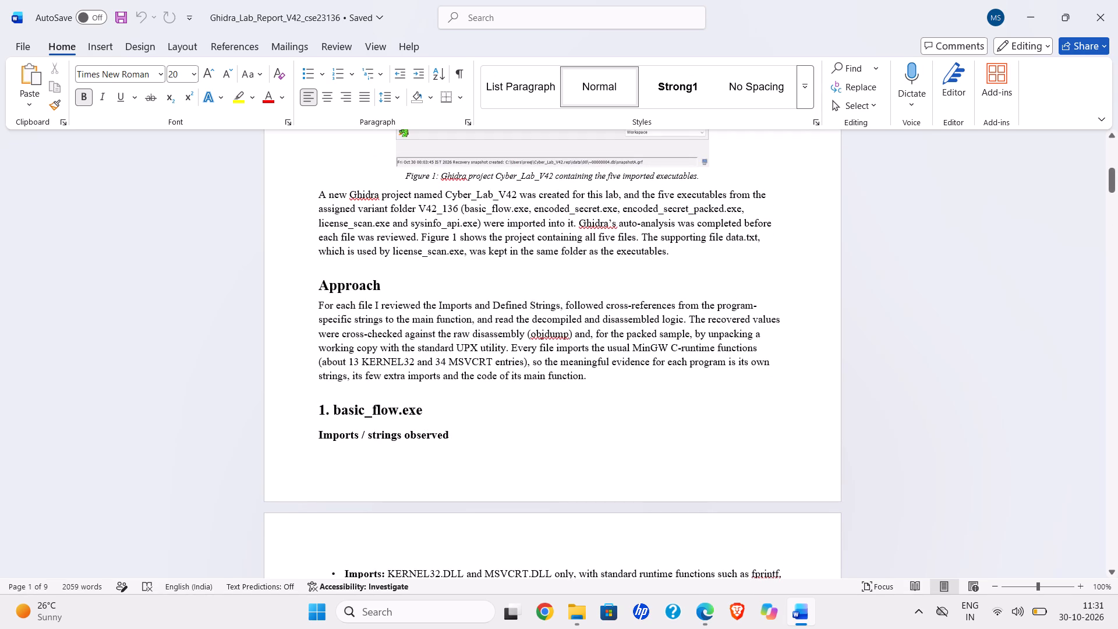
scroll(475, 348, right, 2)
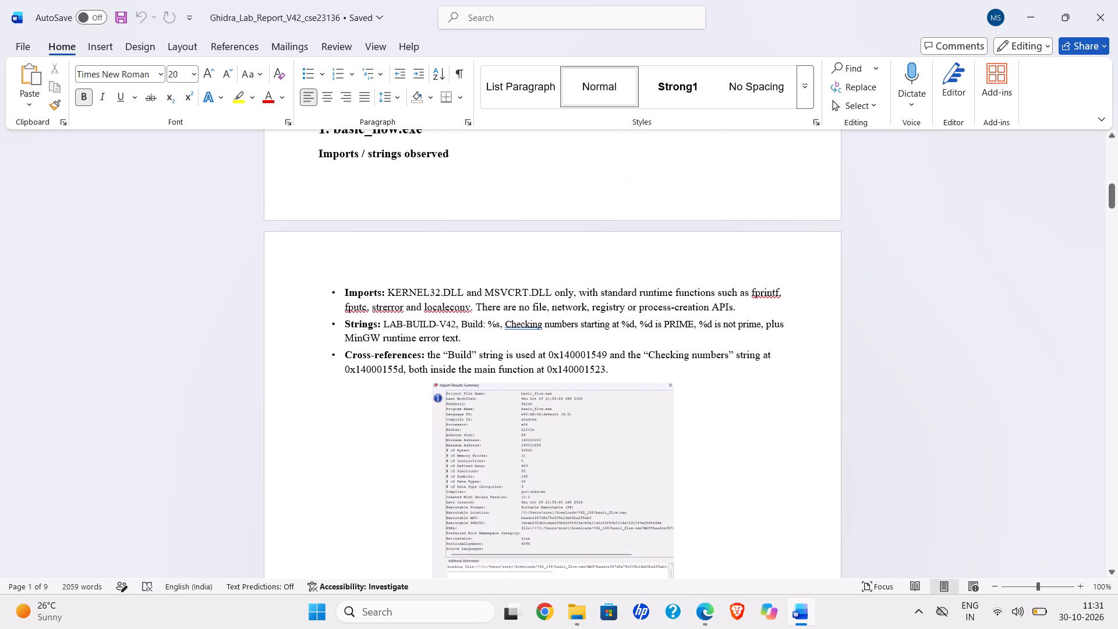
scroll(538, 354, down, 2)
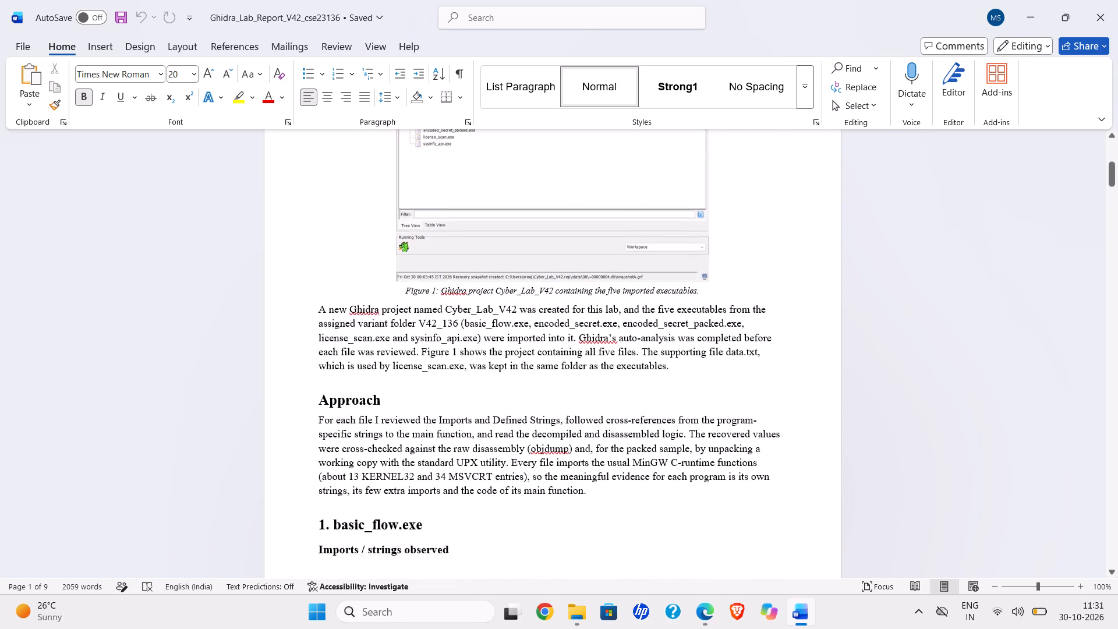
scroll(538, 354, down, 4)
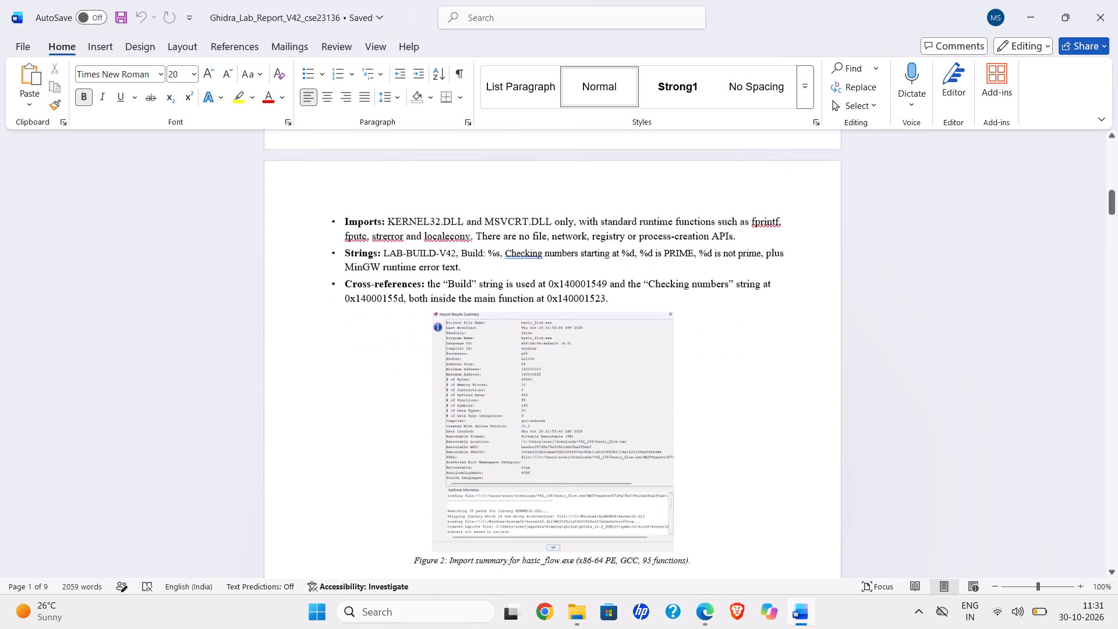
scroll(538, 354, down, 4)
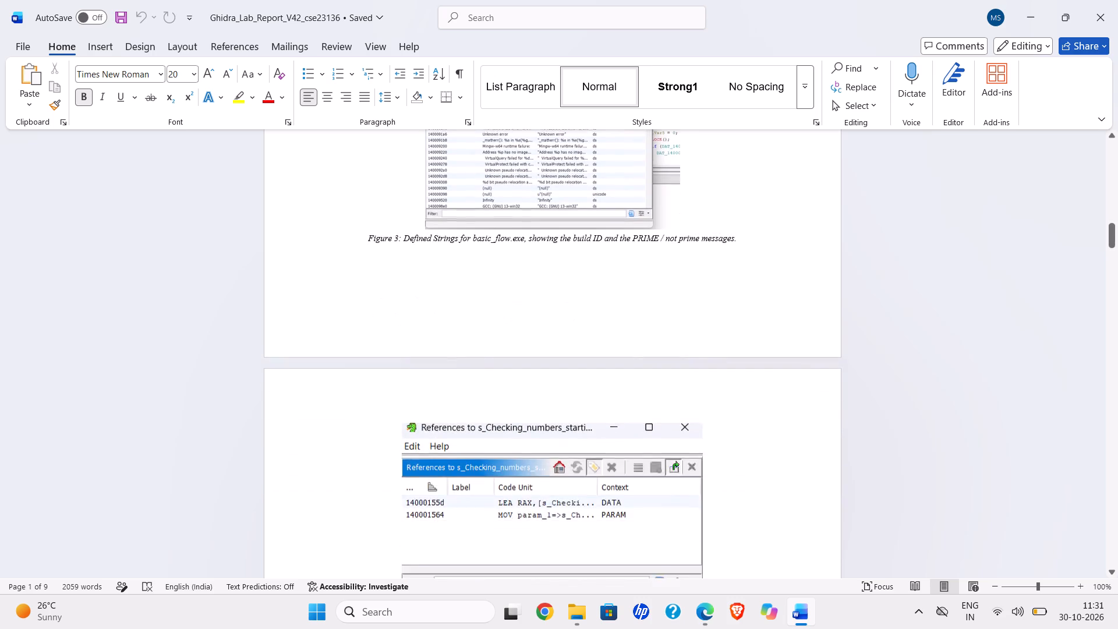
scroll(538, 354, down, 1)
click(538, 354)
scroll(538, 354, down, 1)
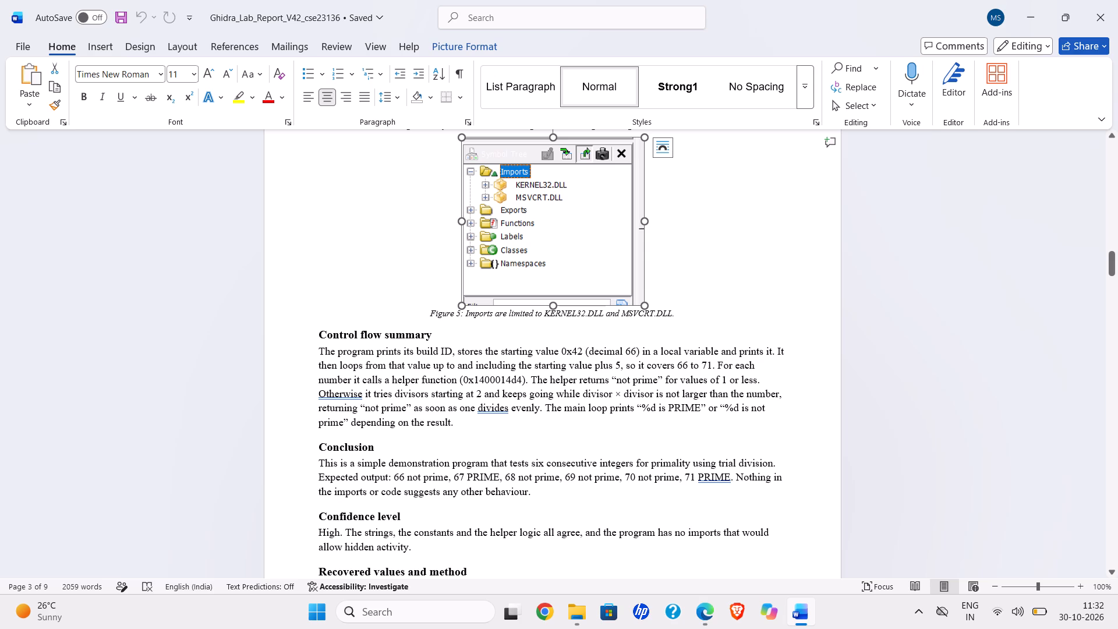
scroll(610, 492, down, 1)
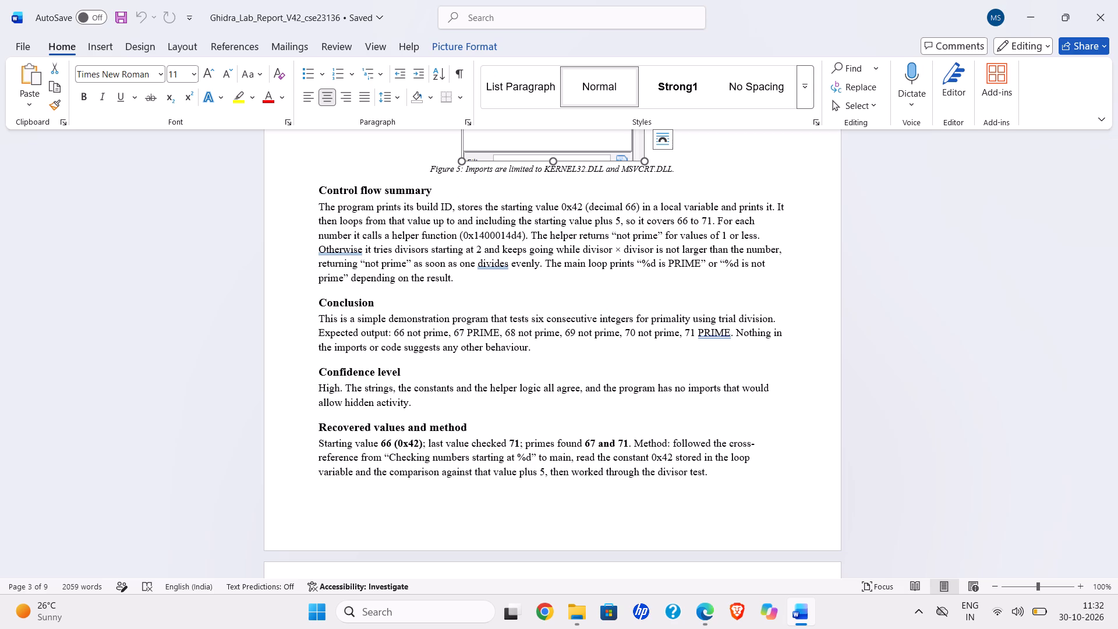
Review the encoded_secret.exe section, covering its imports and strings, decompiler figures, control flow summary, conclusion and recovered values.
scroll(539, 472, down, 4)
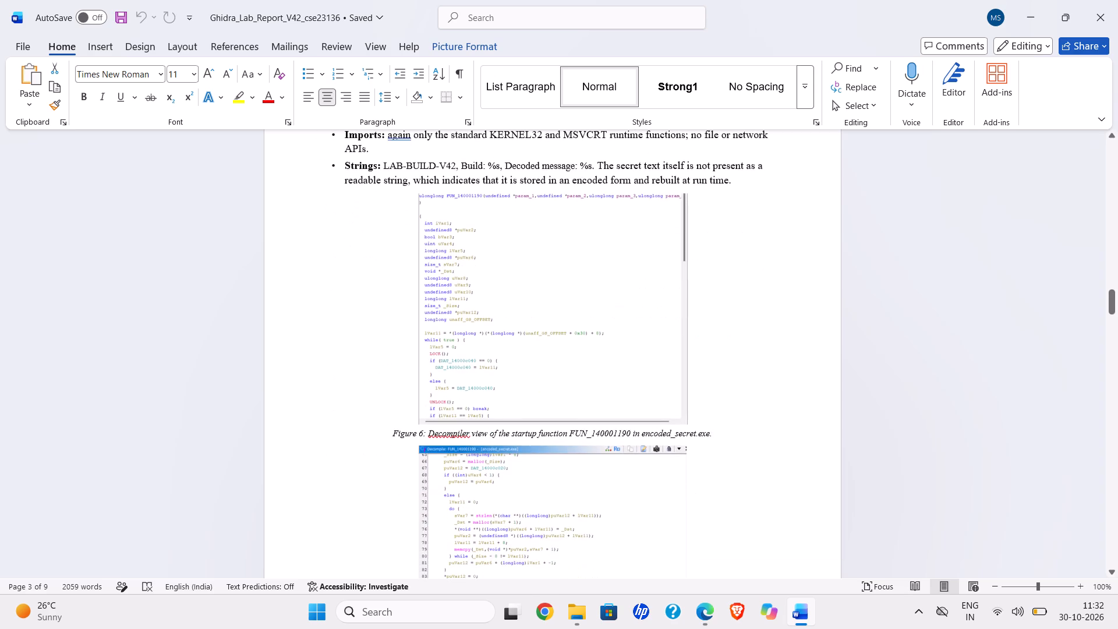
scroll(539, 472, up, 1)
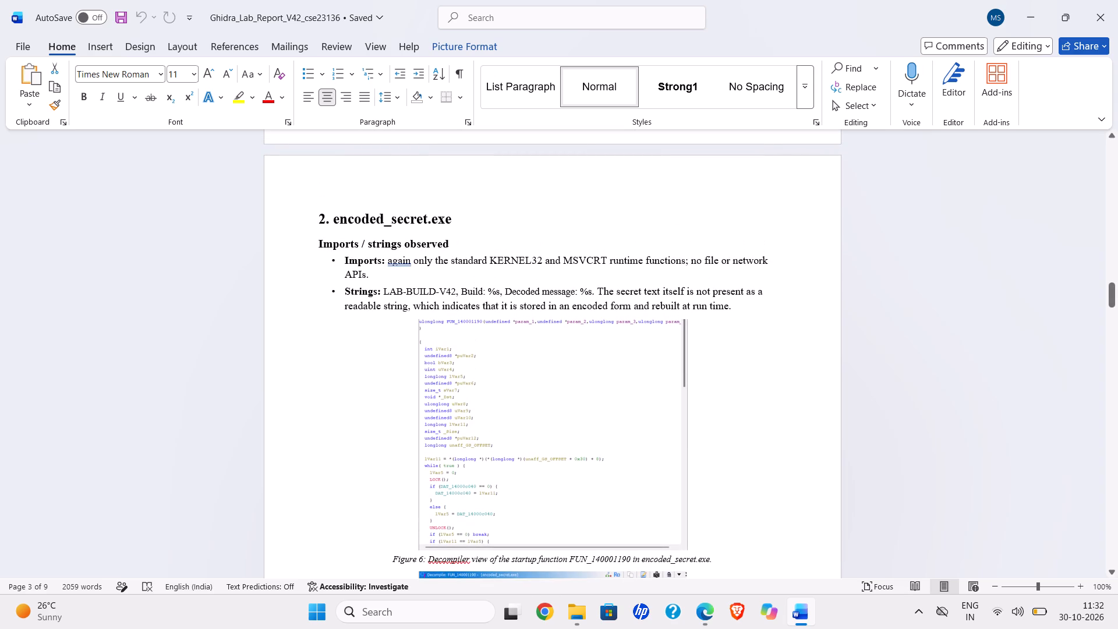
scroll(539, 472, down, 2)
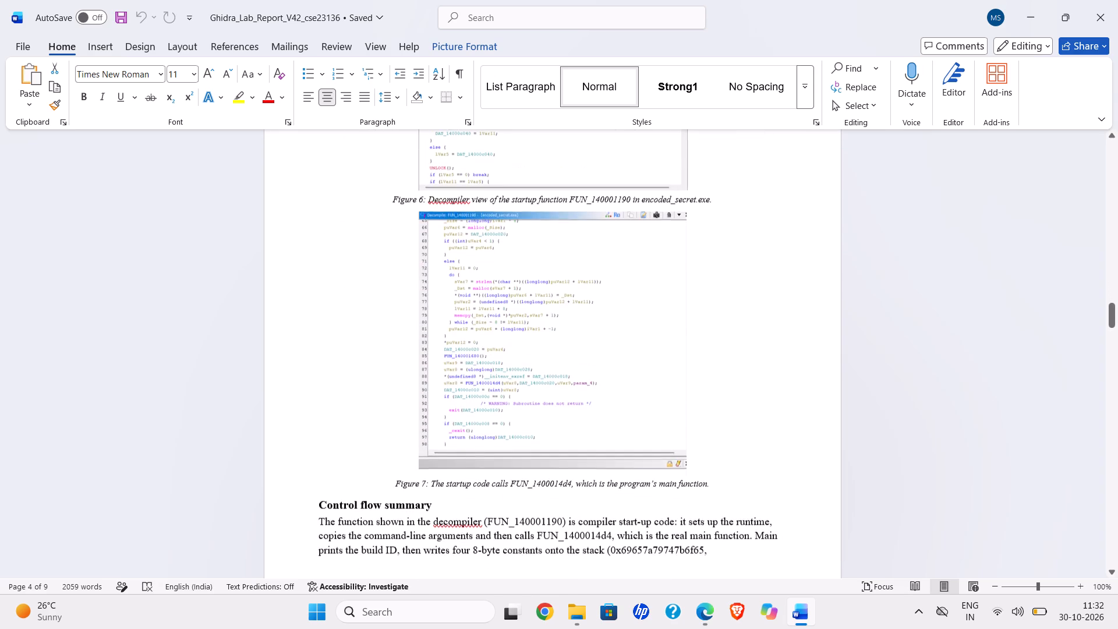
scroll(539, 472, down, 2)
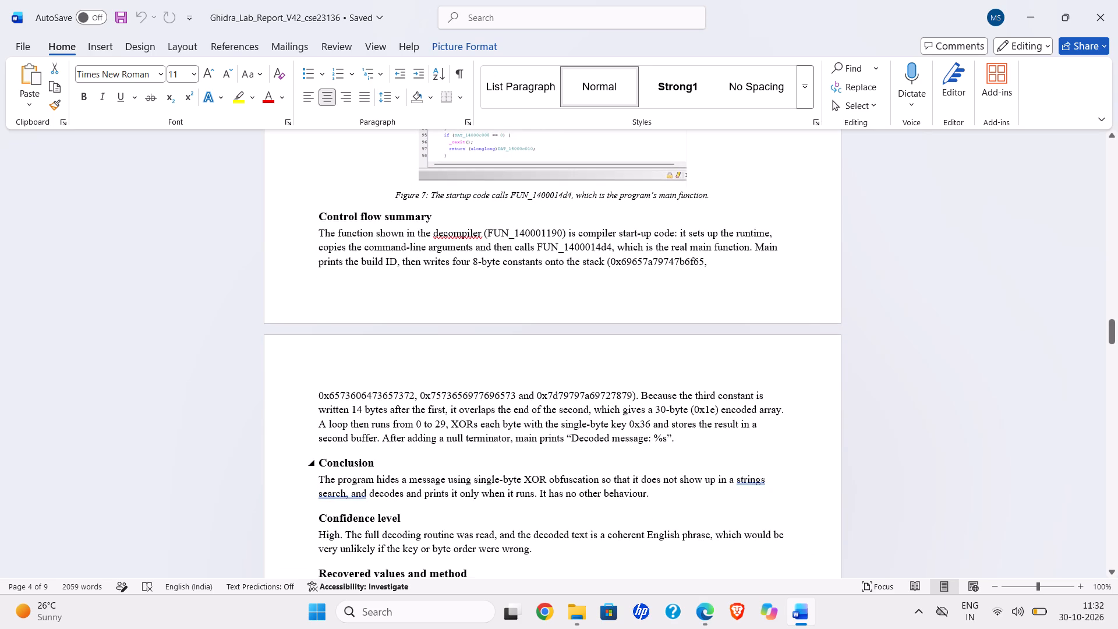
scroll(539, 472, down, 1)
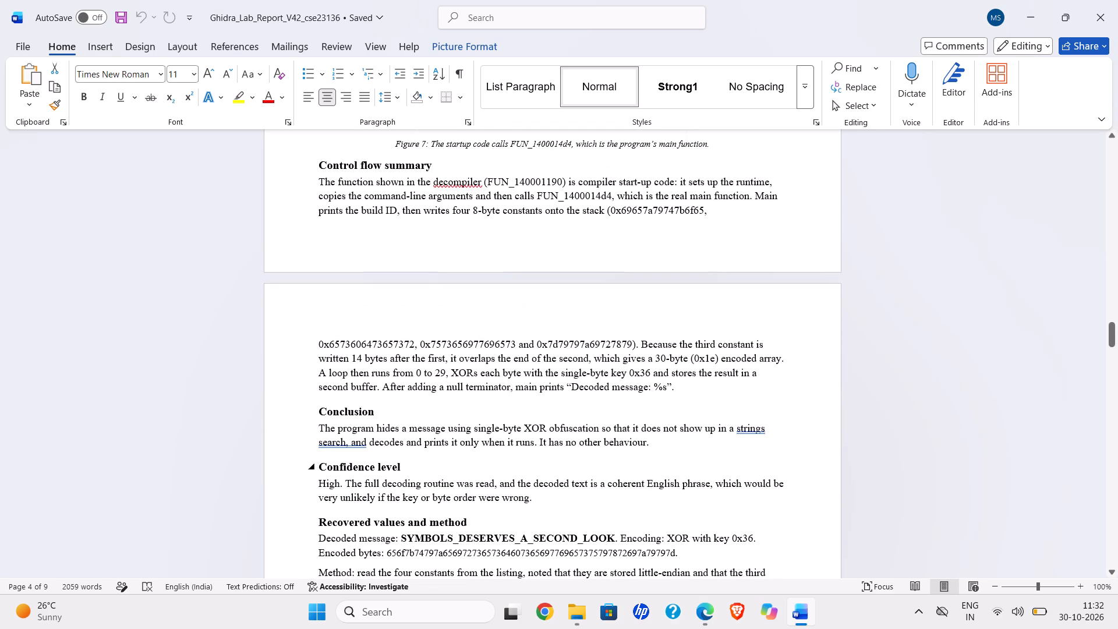
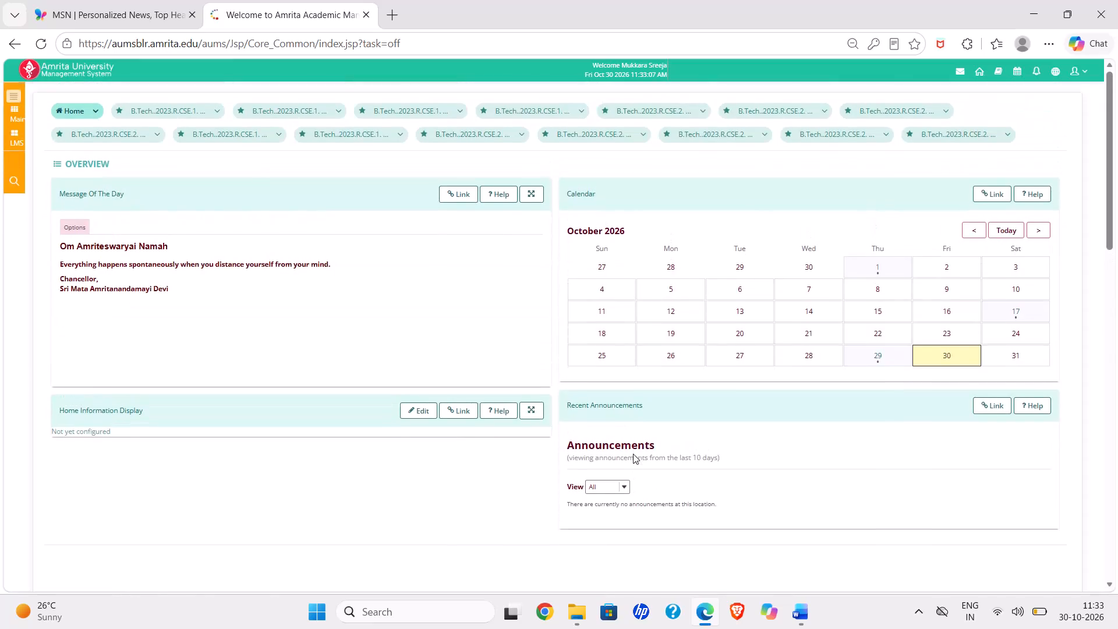
Switch to the Word report and recheck the encoded_secret.exe section and the start of the encoded_secret_packed.exe section.
scroll(633, 454, up, 3)
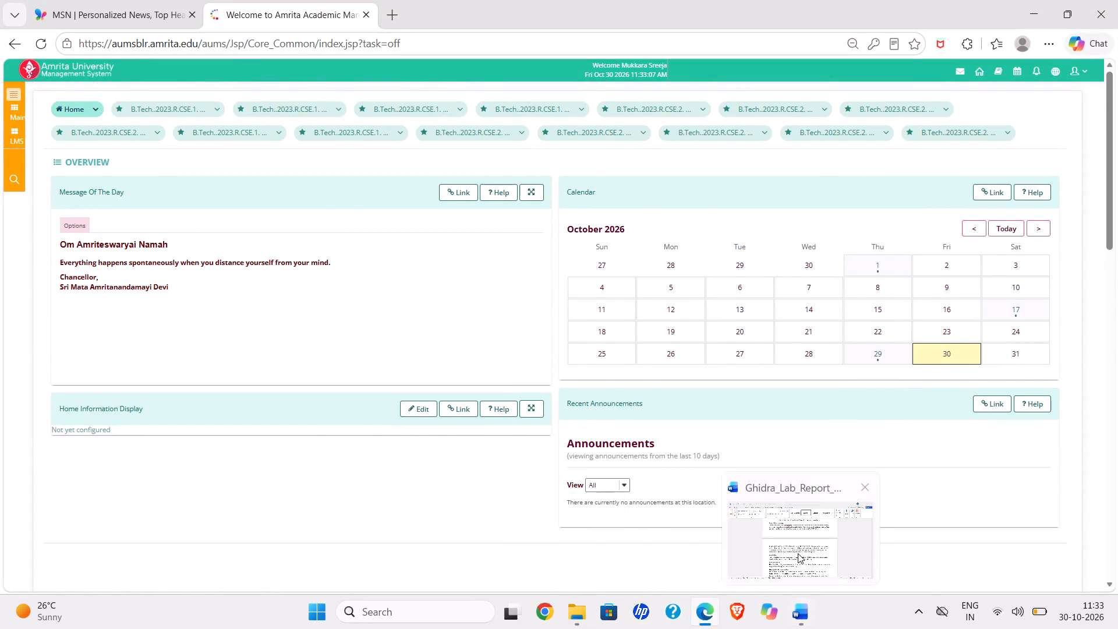
click(798, 553)
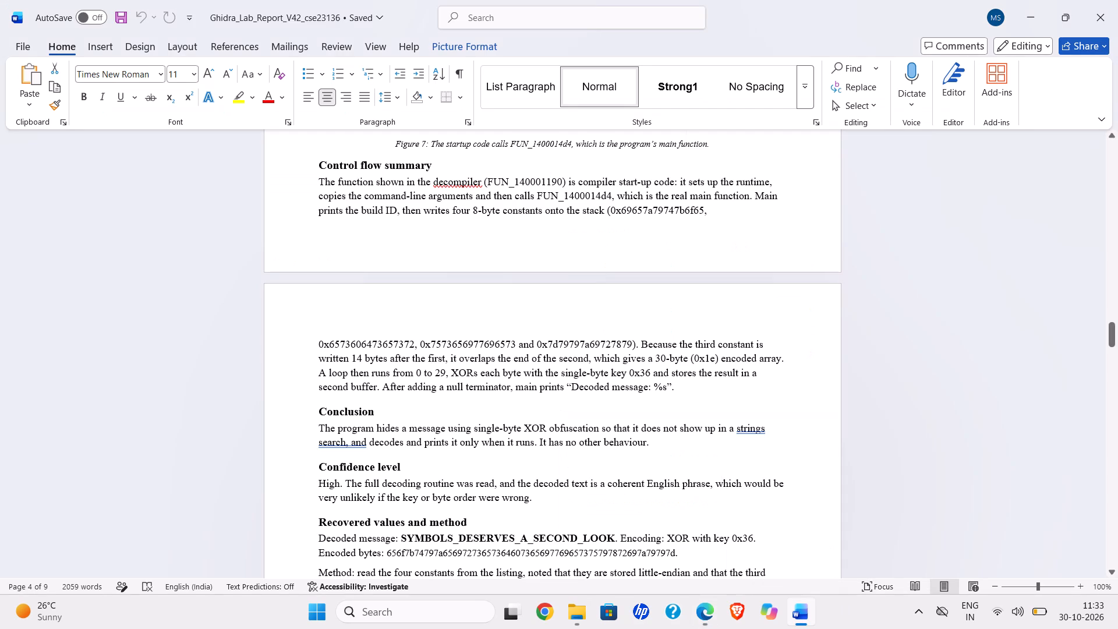
scroll(700, 436, down, 1)
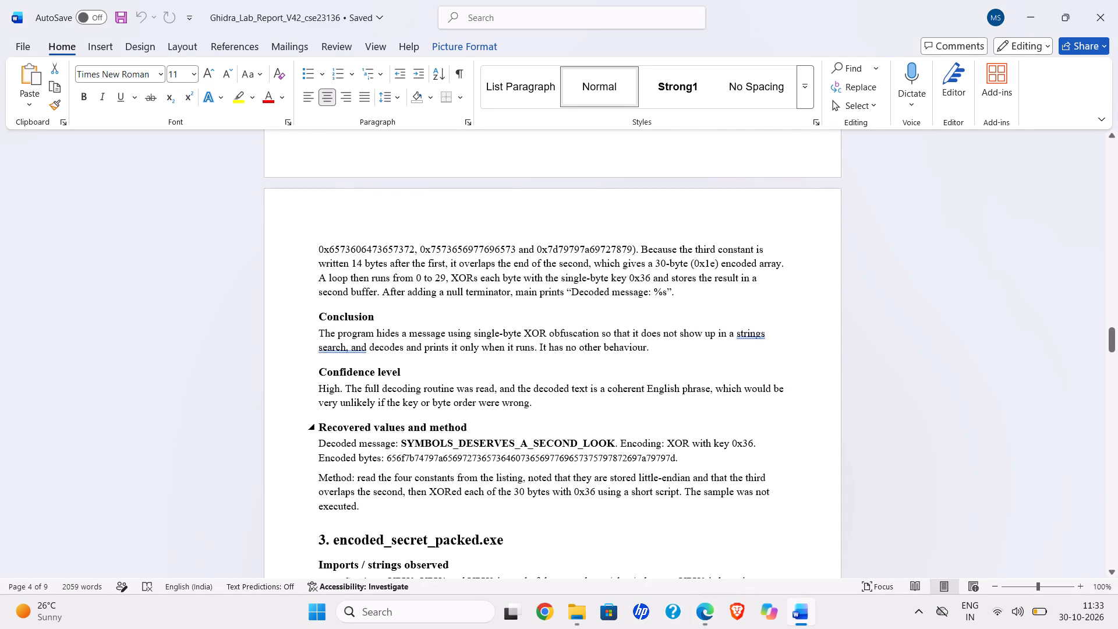
scroll(700, 436, down, 2)
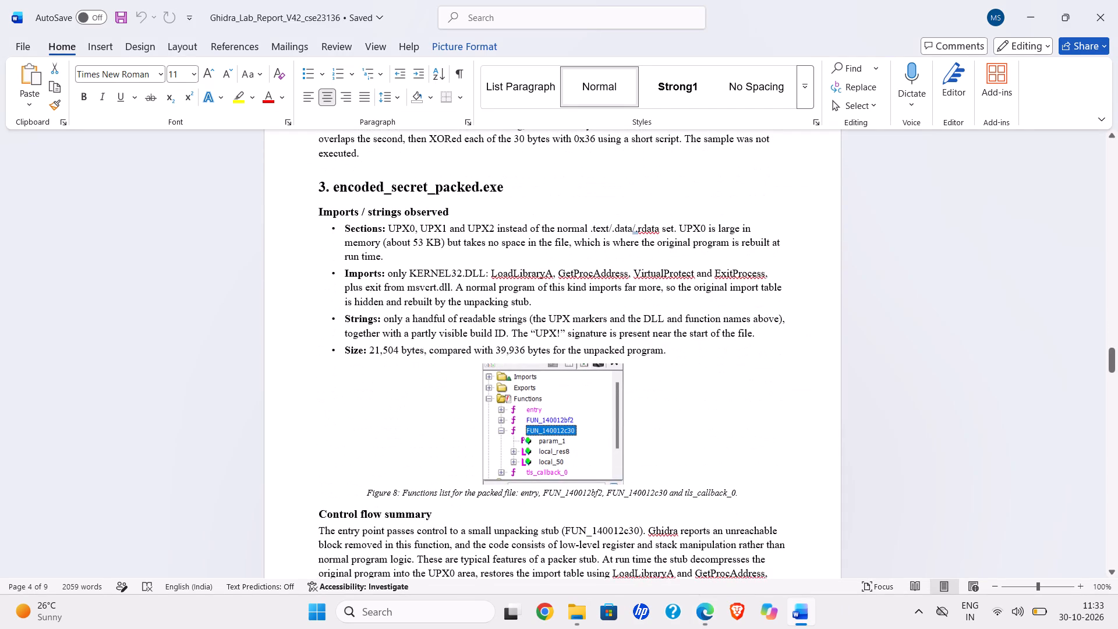
scroll(700, 436, down, 1)
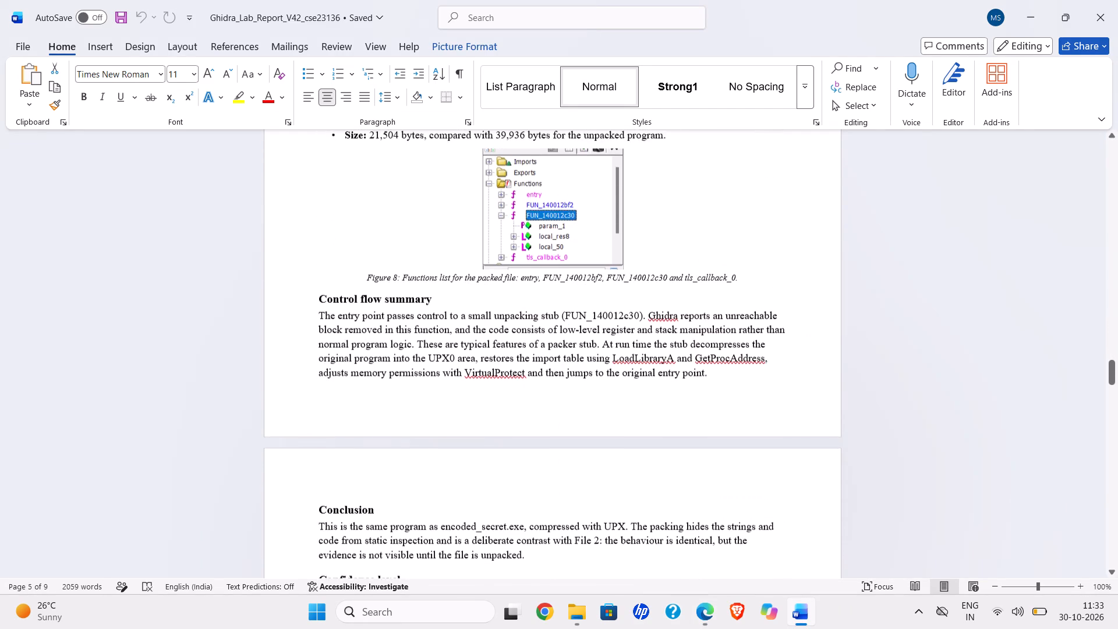
scroll(700, 436, up, 7)
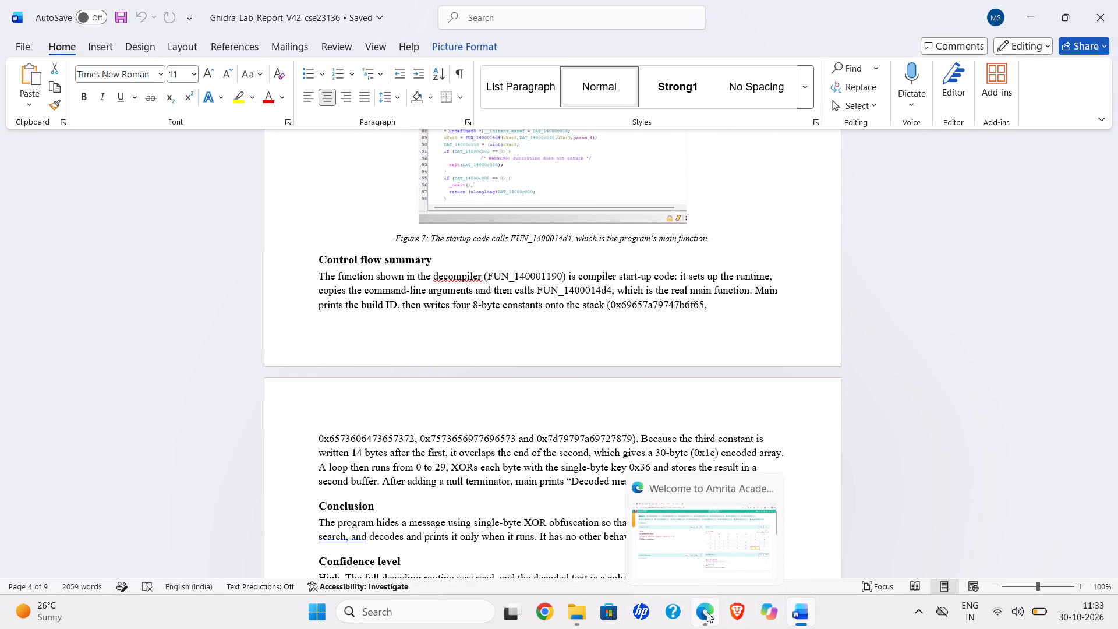
scroll(417, 335, up, 3)
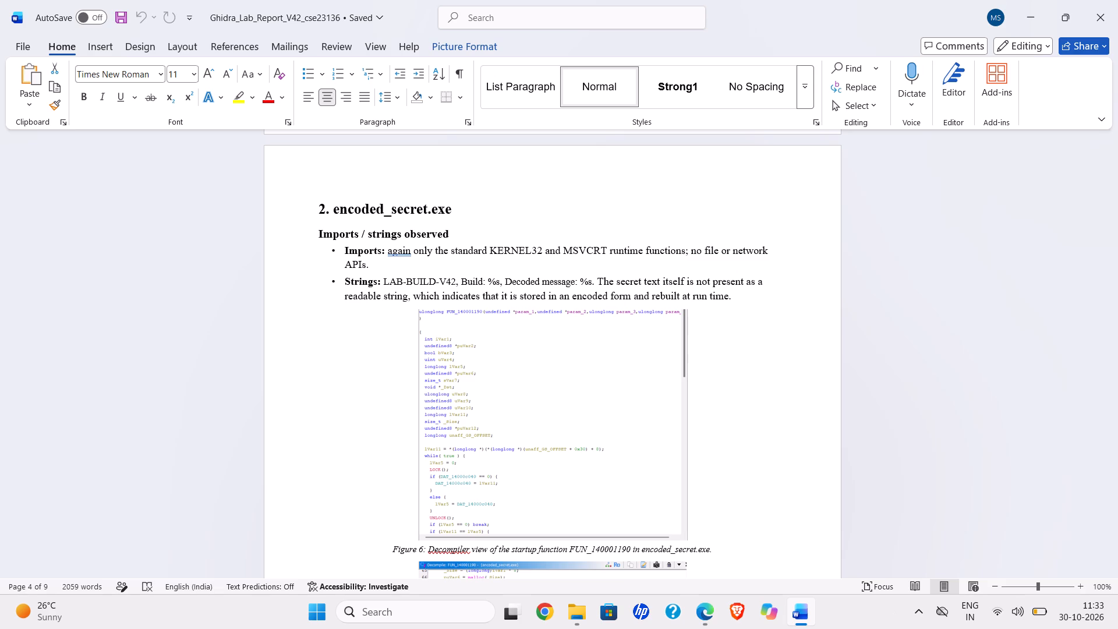
scroll(543, 301, right, 1)
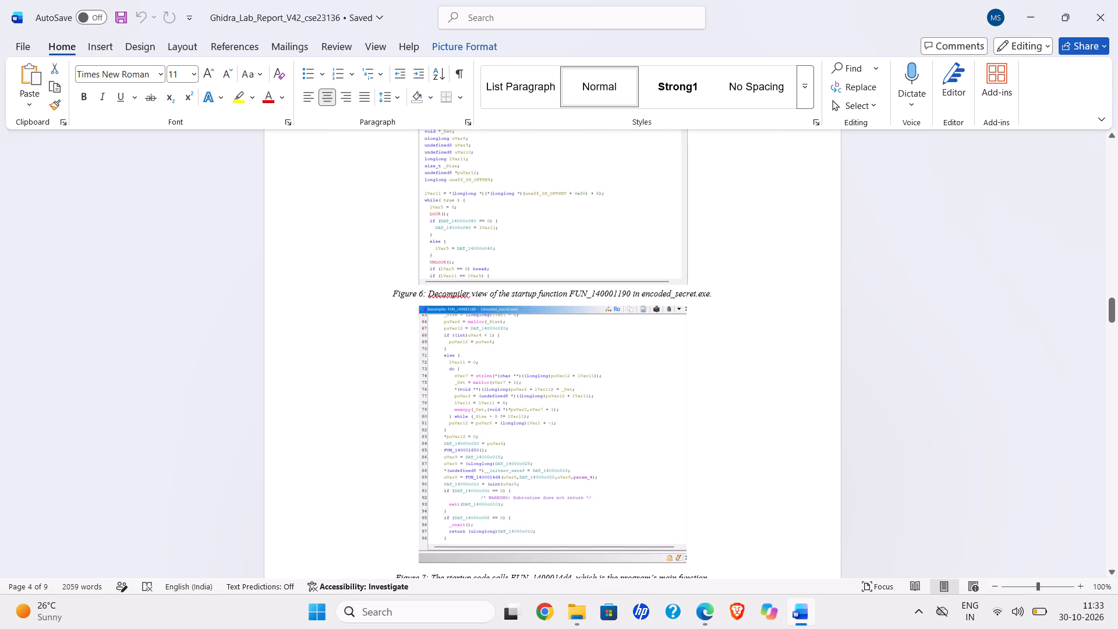
scroll(566, 302, up, 1)
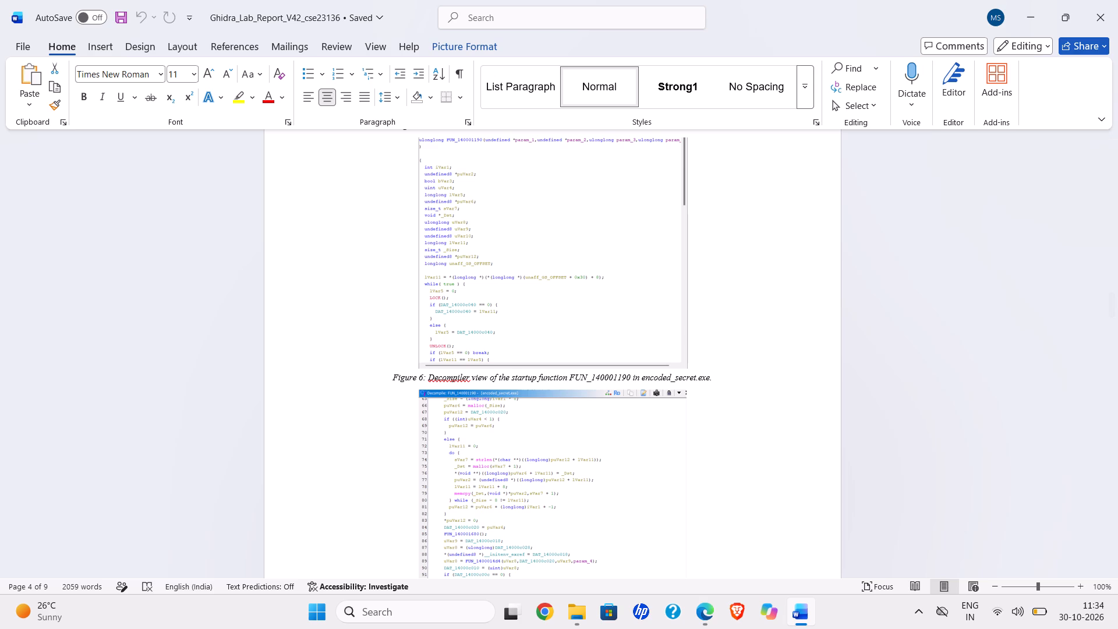
scroll(566, 302, down, 2)
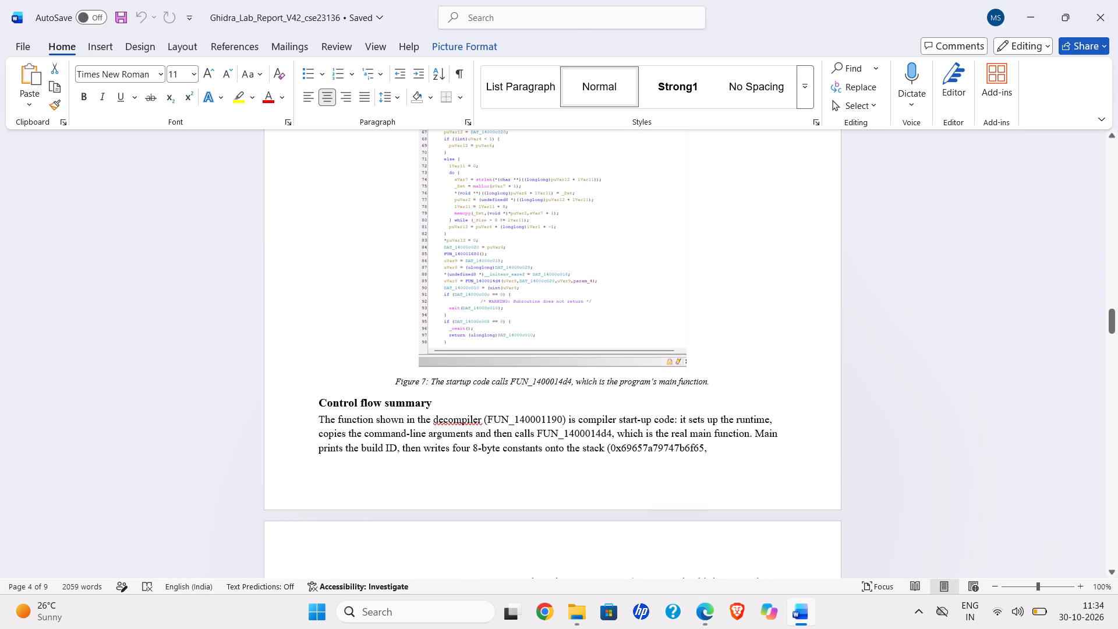
scroll(592, 447, down, 2)
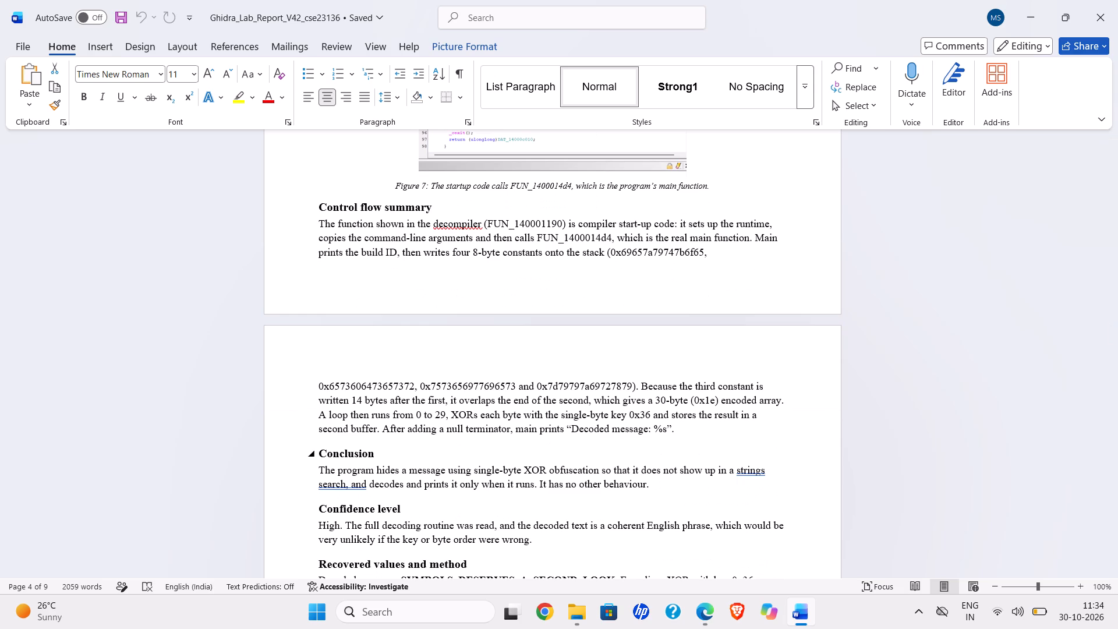
scroll(592, 447, down, 1)
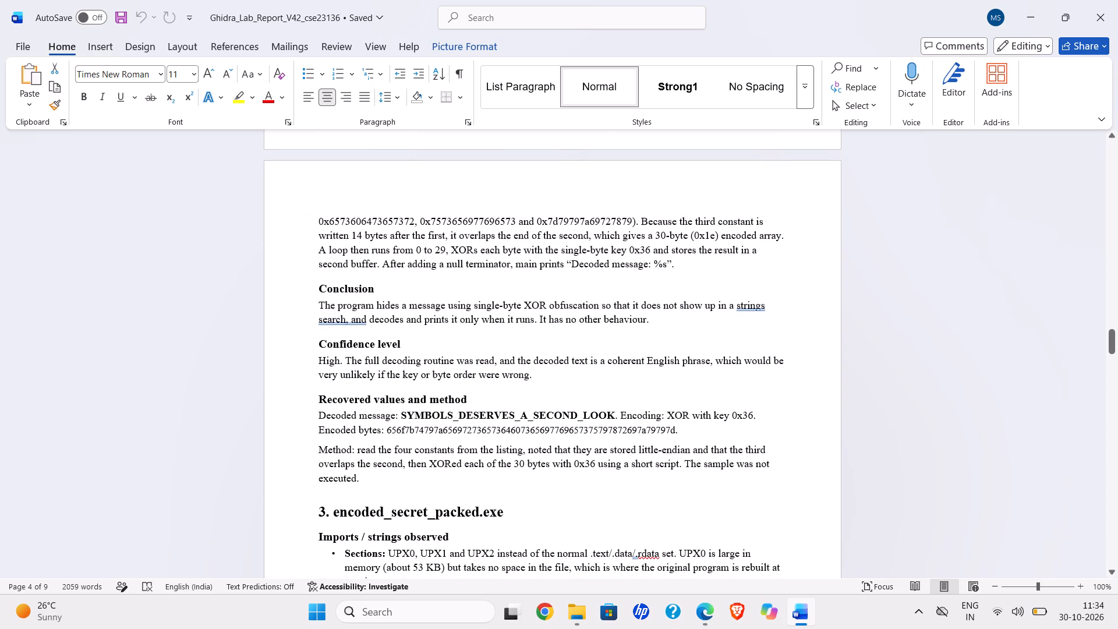
scroll(592, 447, down, 1)
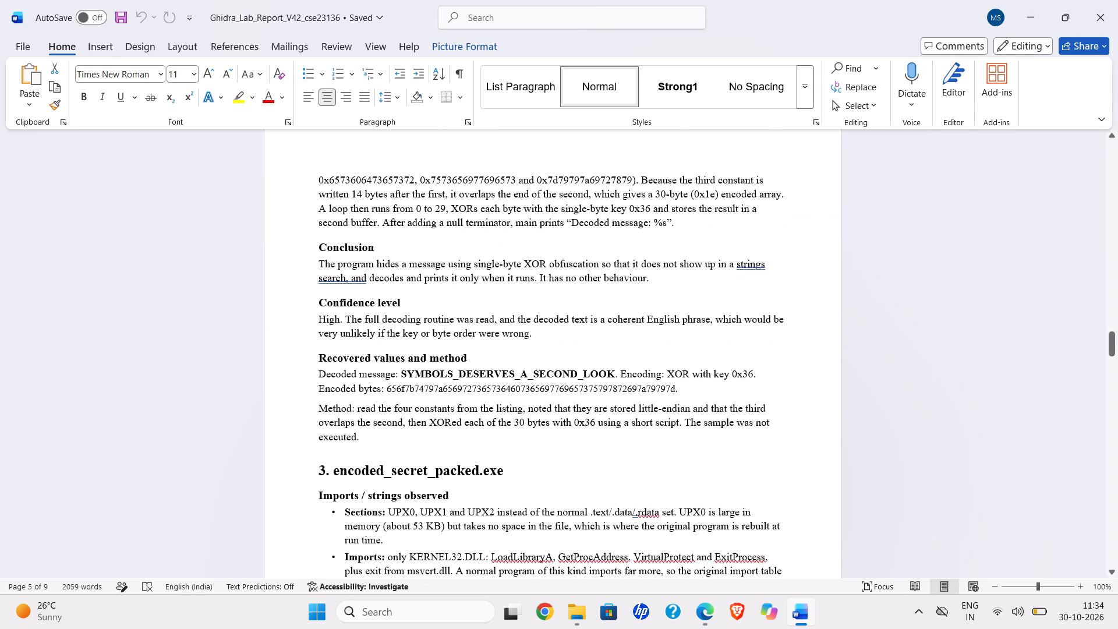
Save the Ghidra lab report.
key(ctrl+s)
scroll(592, 447, down, 1)
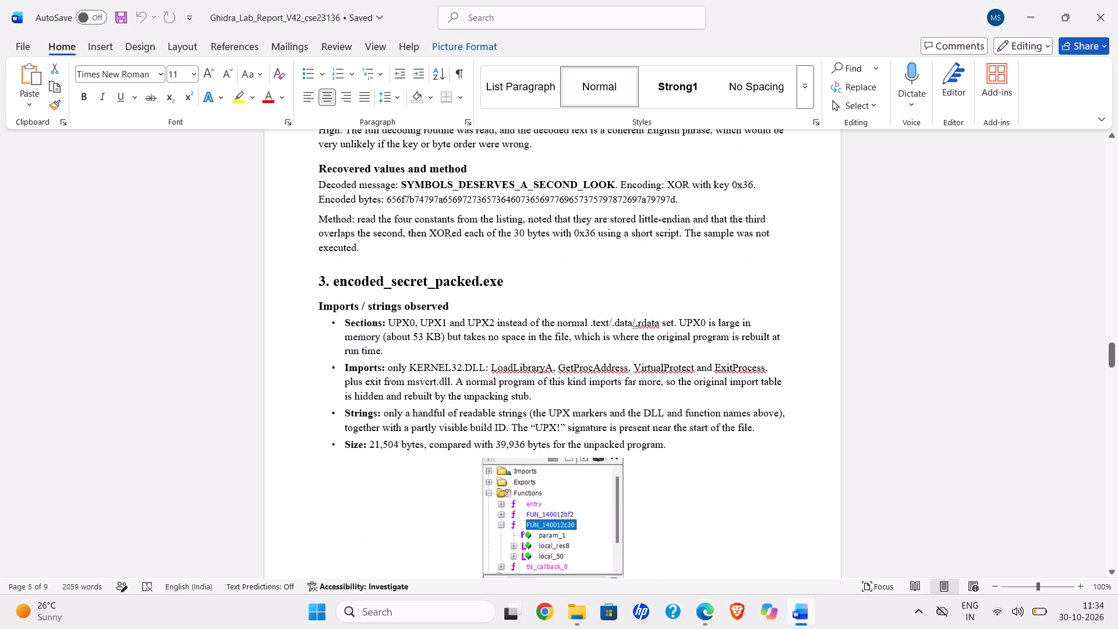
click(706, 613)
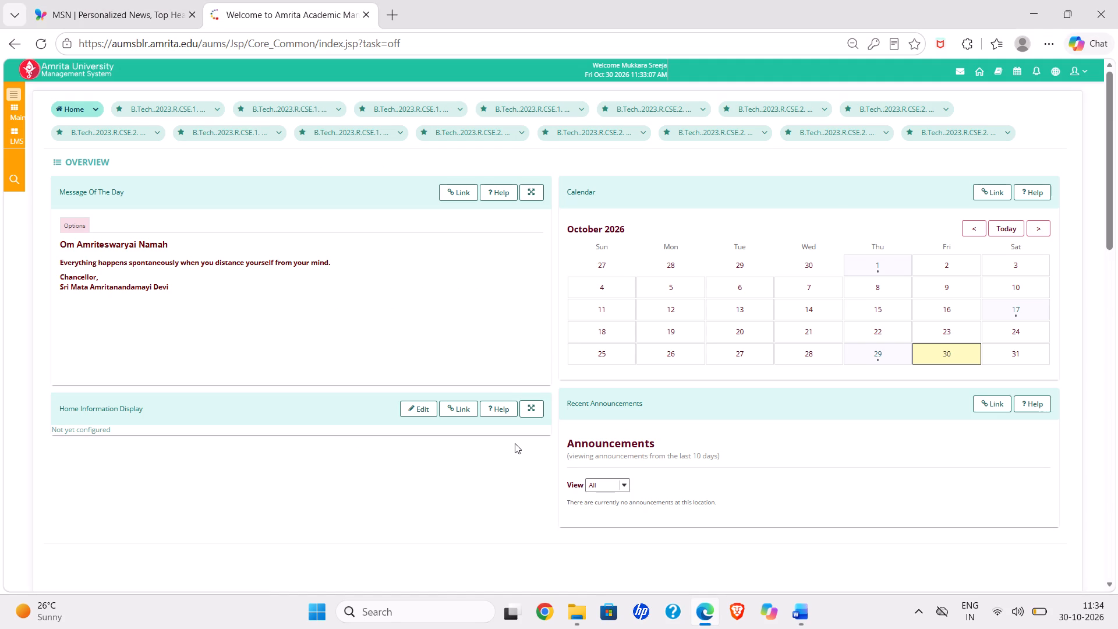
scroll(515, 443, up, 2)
Return to the Word report's title page and skim its sections from Project setup through license_scan.exe.
click(798, 550)
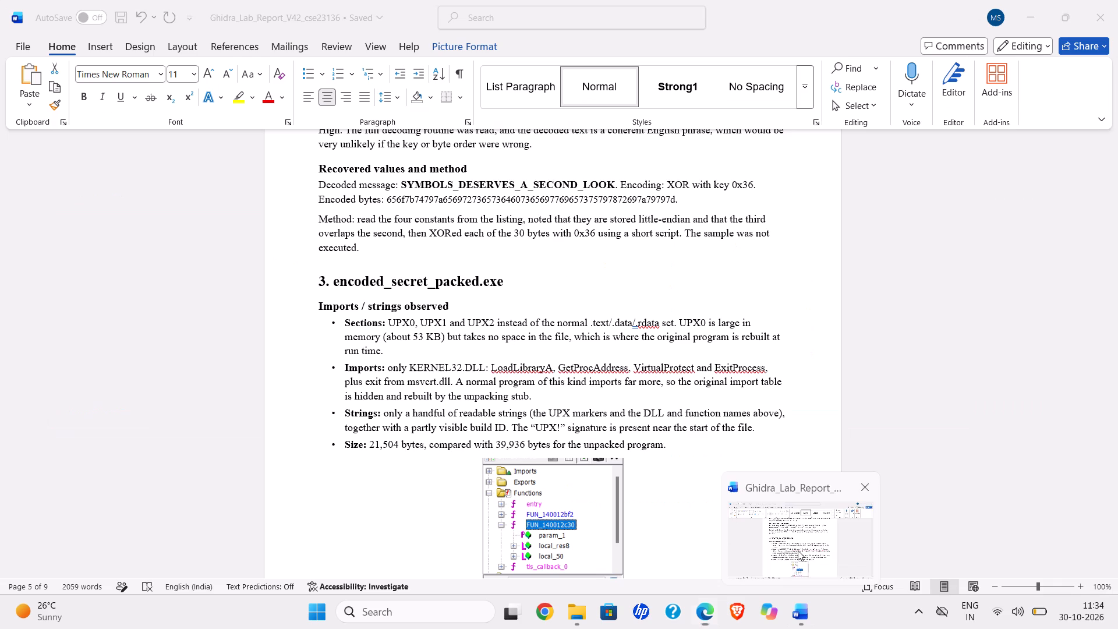
scroll(633, 327, up, 1)
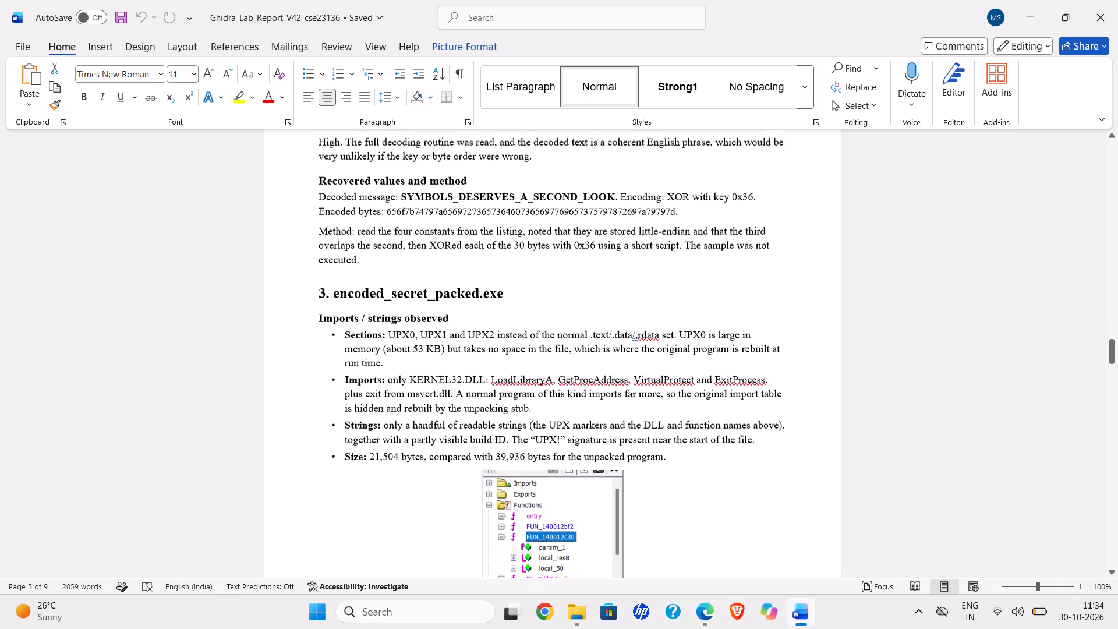
scroll(633, 327, up, 1)
scroll(633, 327, up, 20)
scroll(633, 327, up, 6)
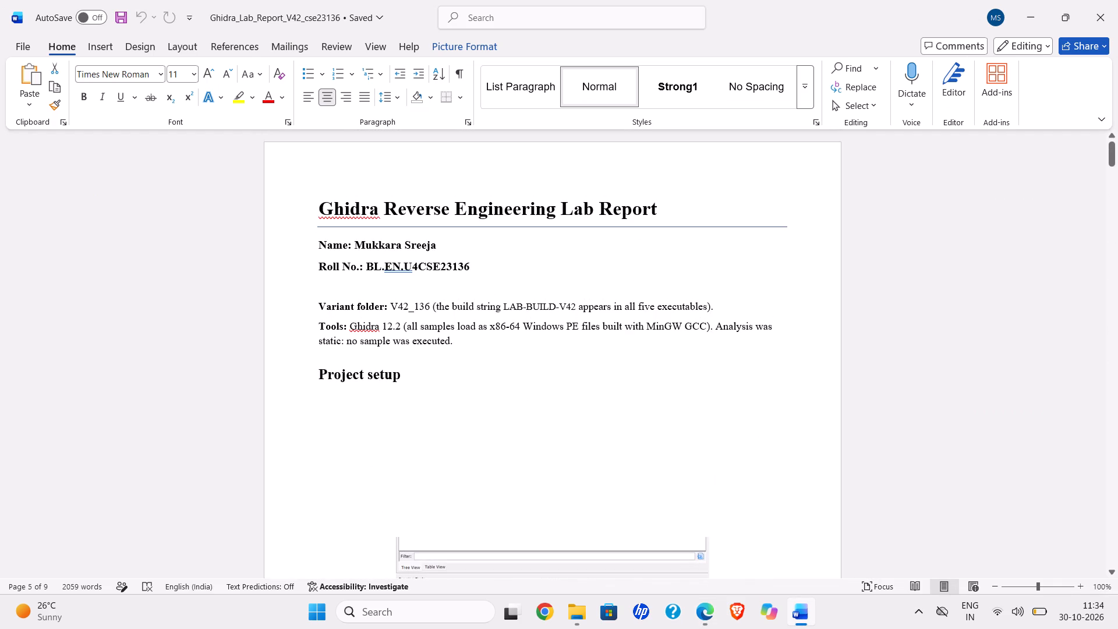
scroll(504, 331, down, 4)
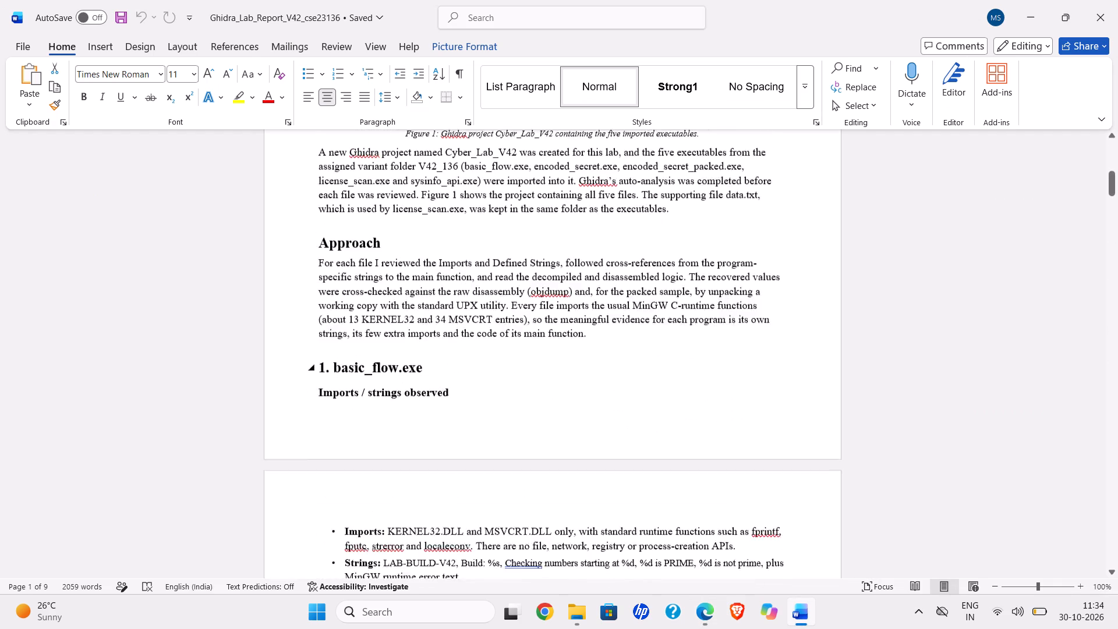
scroll(504, 331, down, 9)
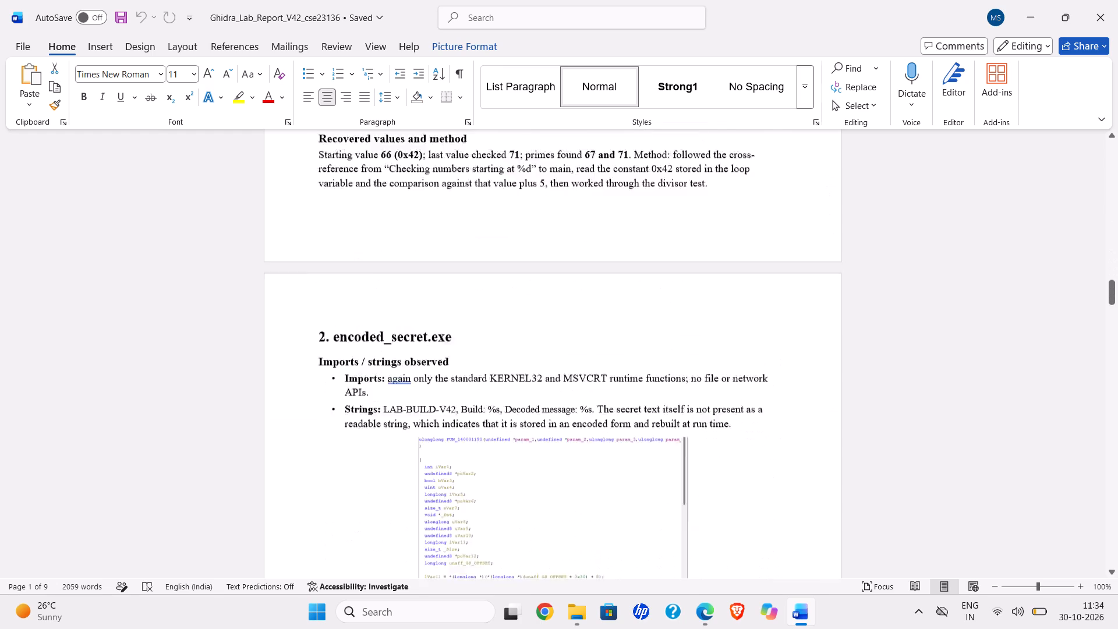
scroll(504, 331, down, 4)
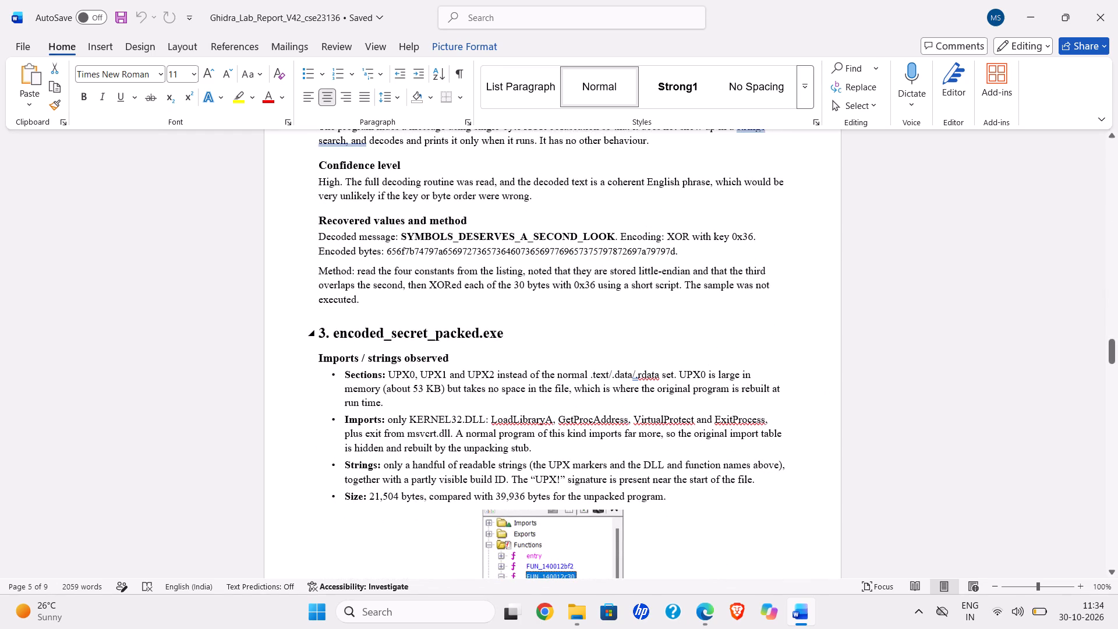
scroll(504, 331, down, 11)
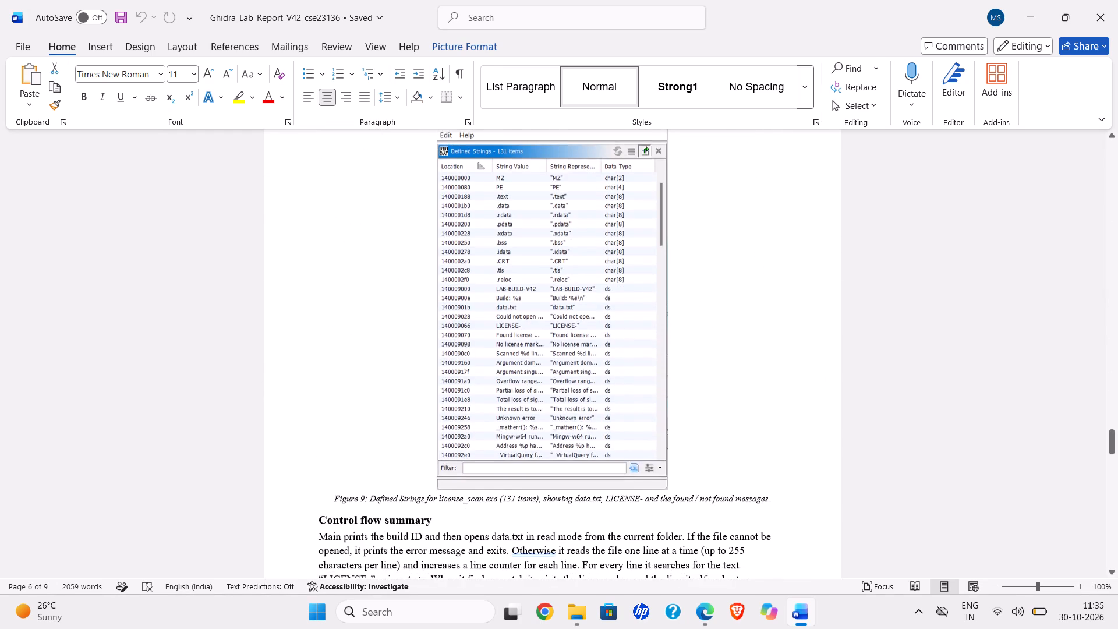
Review the sysinfo_api.exe section, the Summary of findings table and the closing paragraph at the report's end.
scroll(504, 331, down, 3)
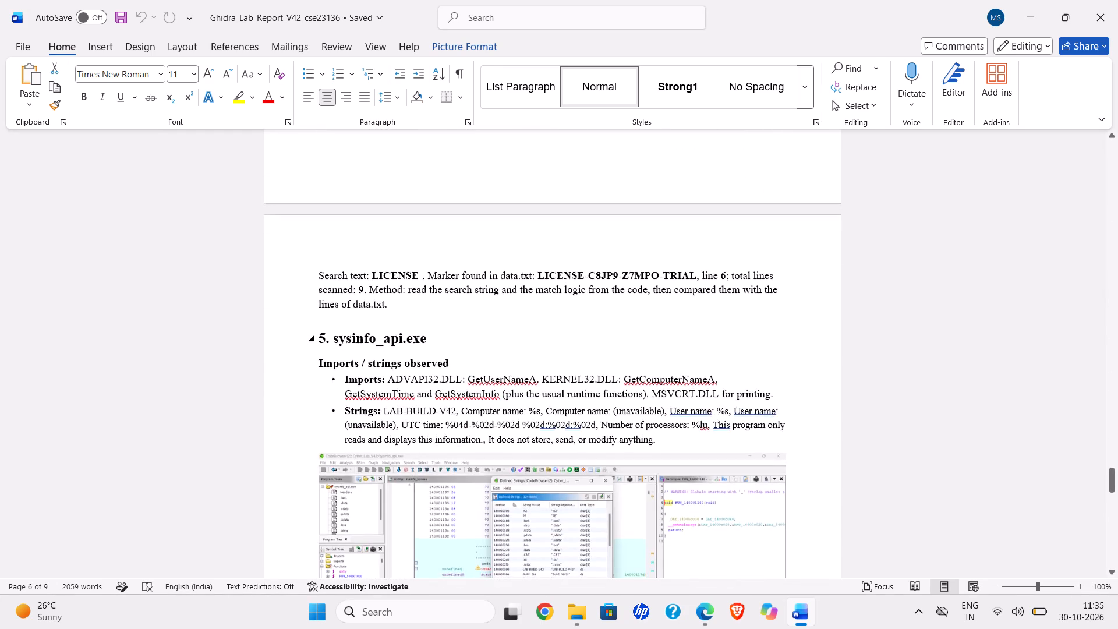
scroll(504, 331, down, 2)
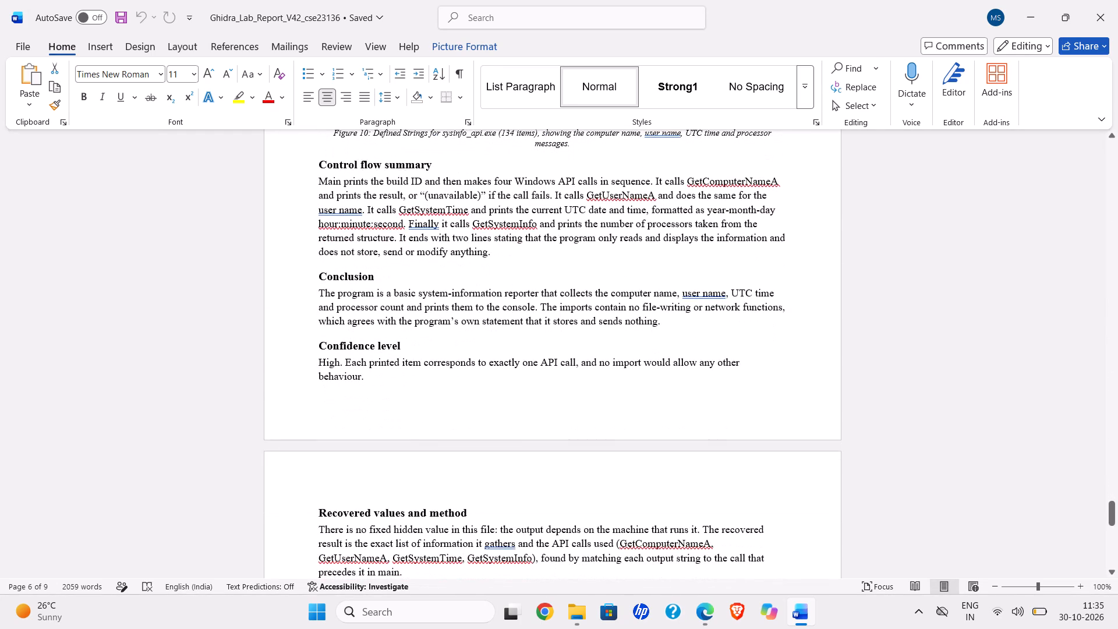
scroll(462, 408, down, 2)
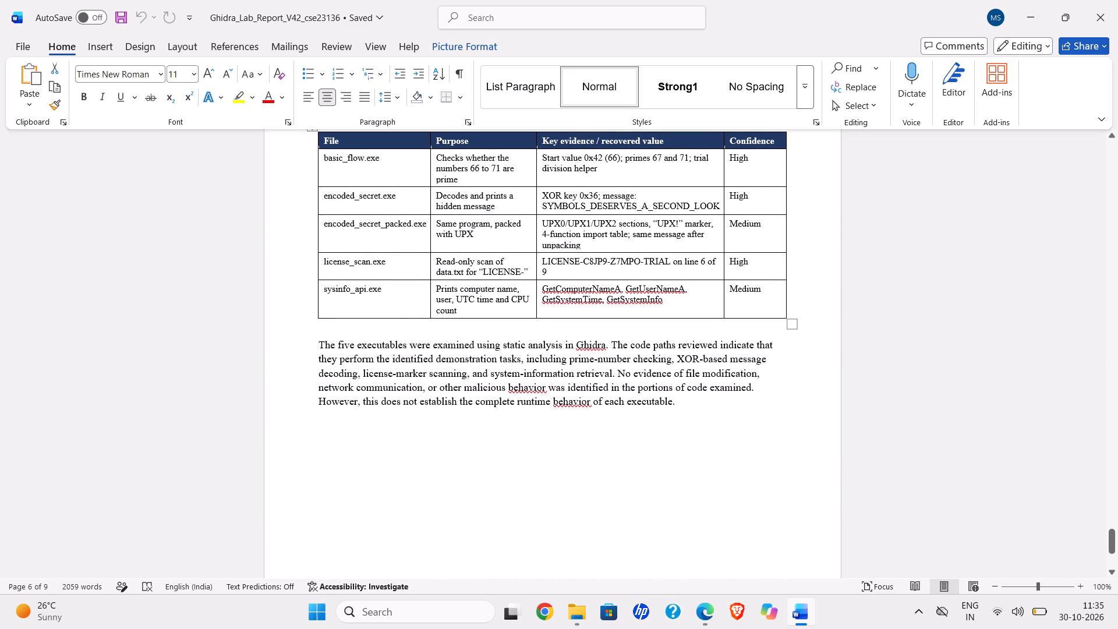
scroll(462, 408, up, 1)
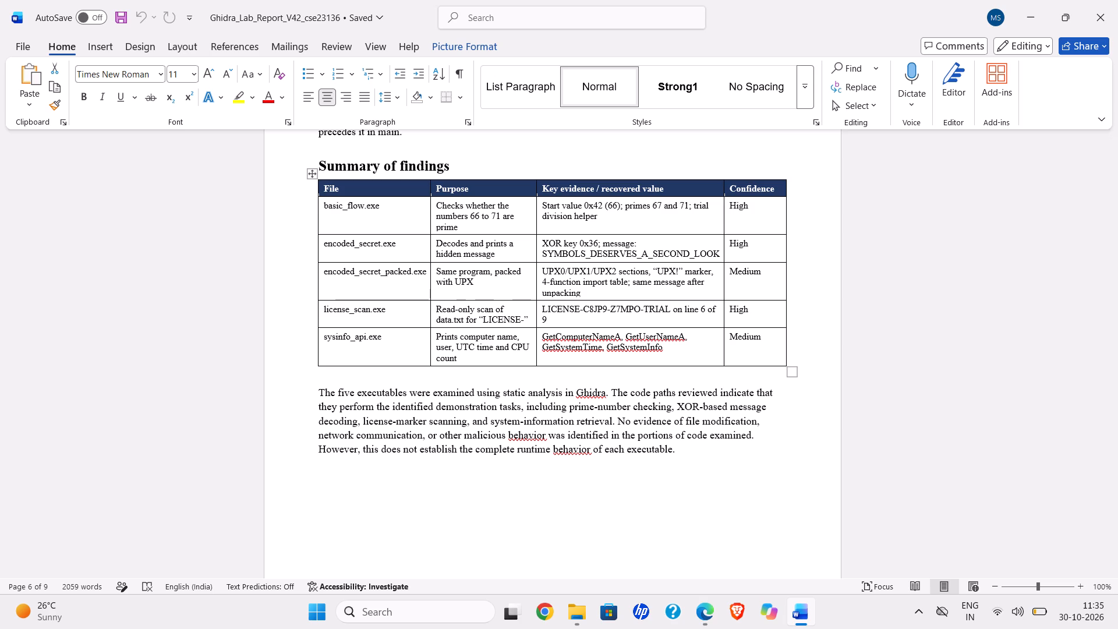
scroll(560, 479, down, 8)
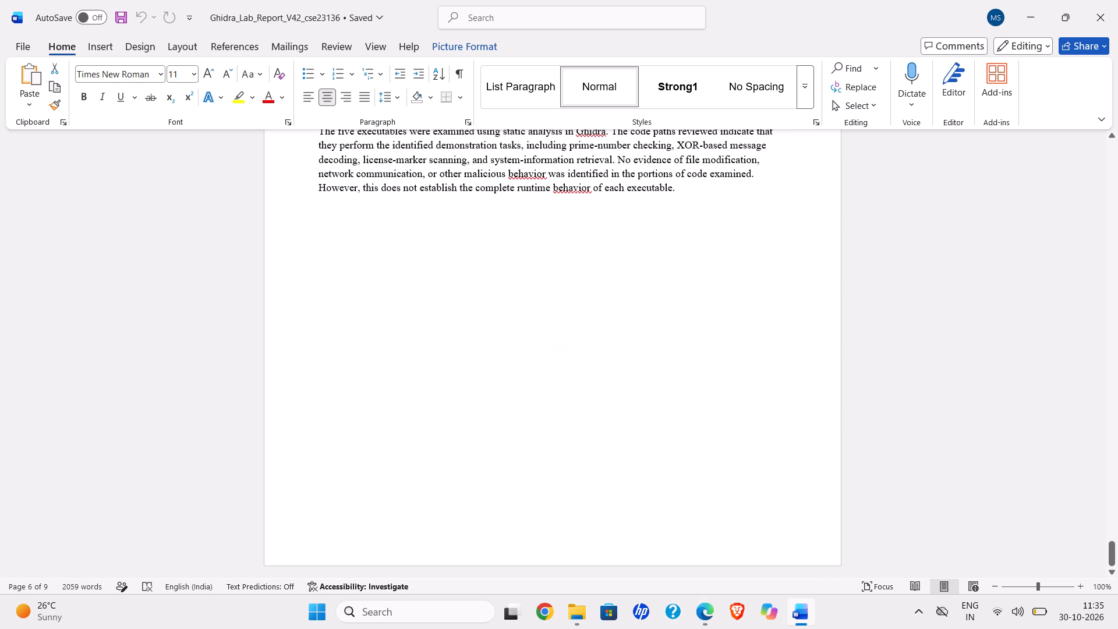
scroll(560, 479, up, 3)
scroll(560, 479, down, 1)
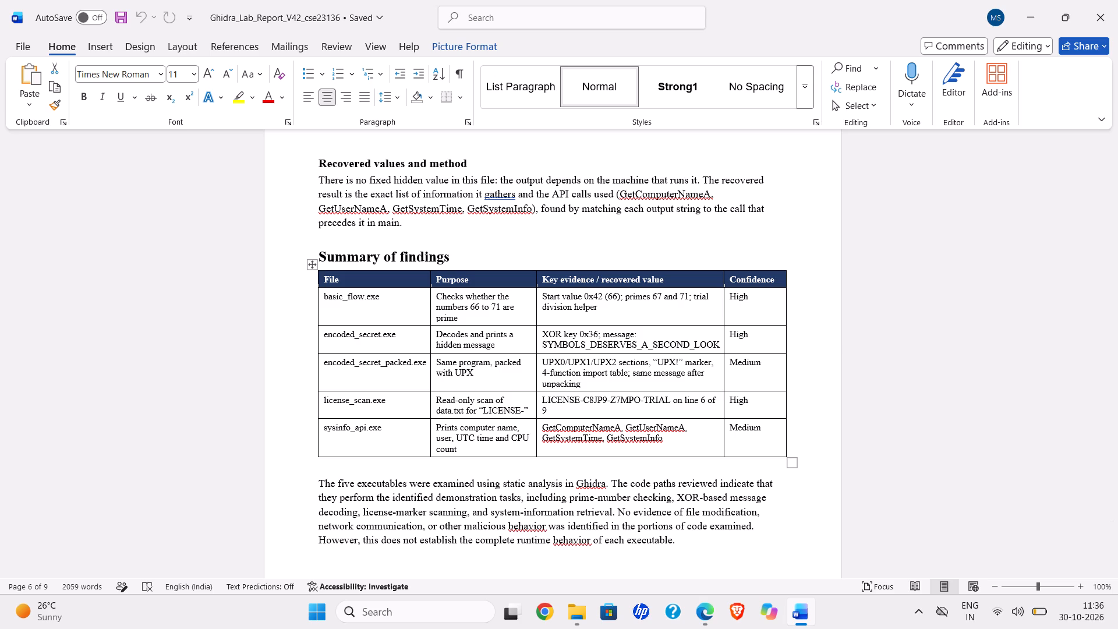
Save the reviewed Ghidra lab report in its current state.
key(ctrl+s)
key(ctrl+s)
key(ctrl+s)
scroll(700, 473, down, 4)
key(ctrl+s)
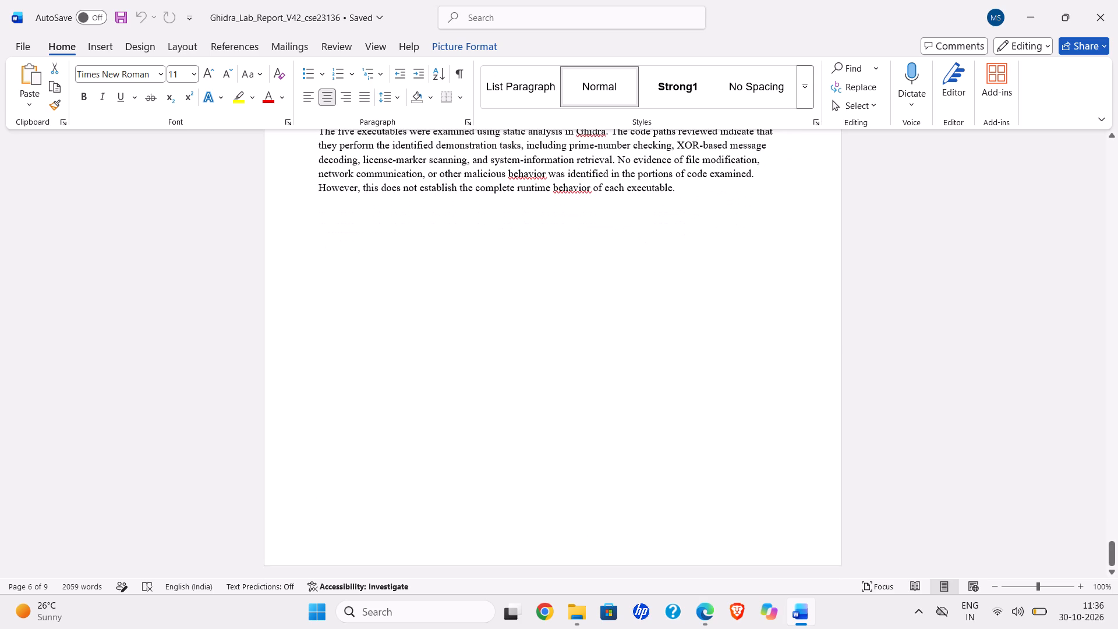
click(700, 473)
key(ctrl+s)
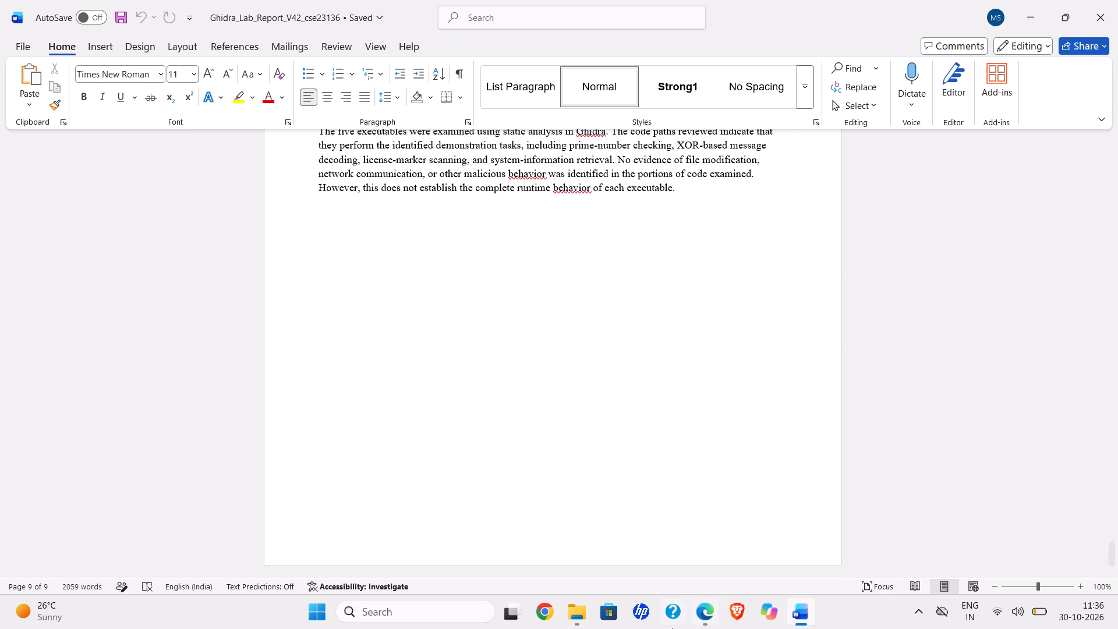
Switch to Edge and check the Assignments page of the third B.Tech course site on the Amrita portal.
click(688, 539)
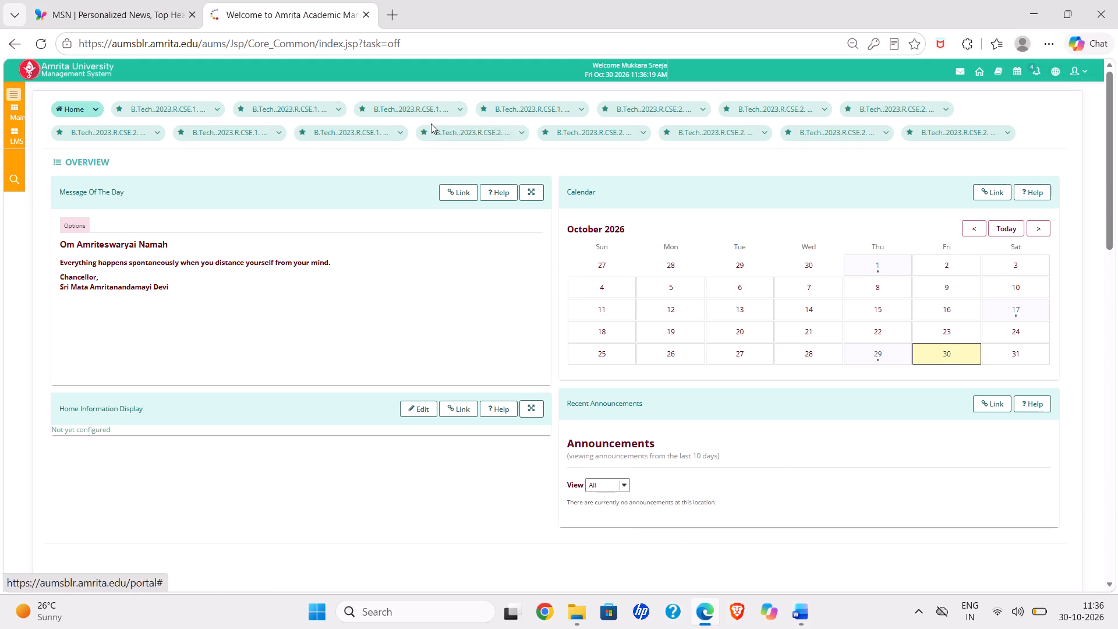
click(459, 102)
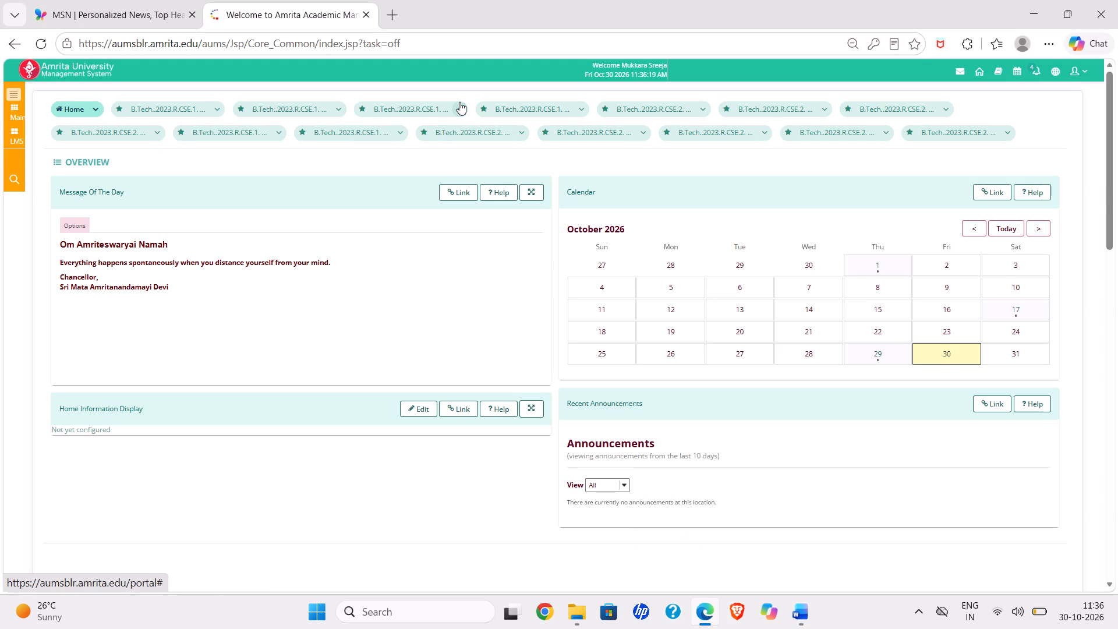
click(459, 109)
click(428, 227)
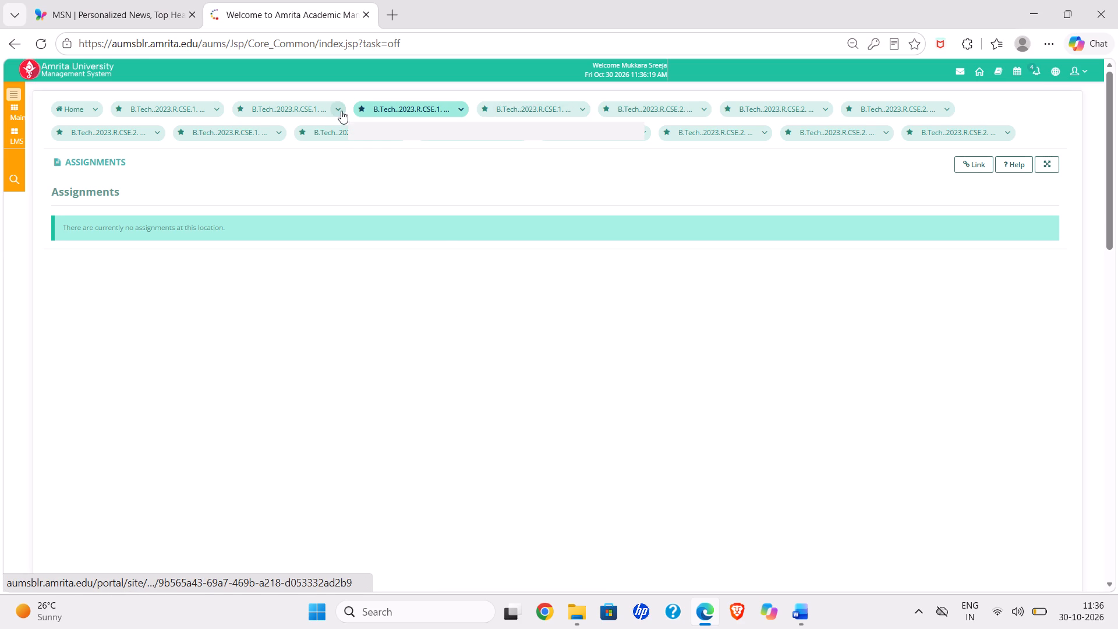
Open "Lab based assignment." from the Assignments page of the first B.Tech course site.
click(220, 108)
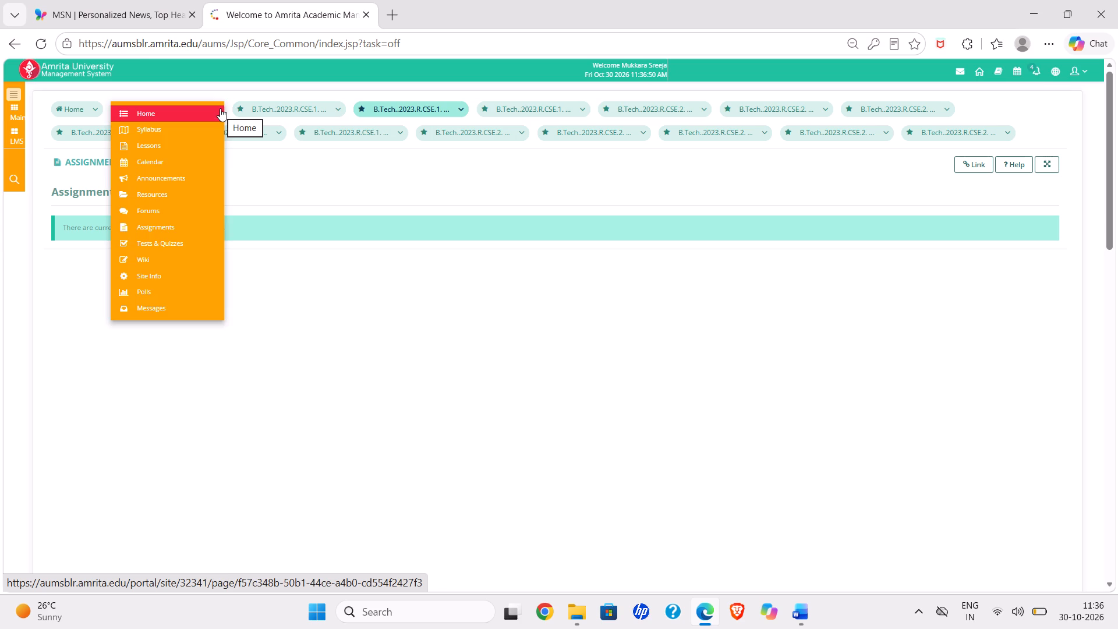
click(183, 226)
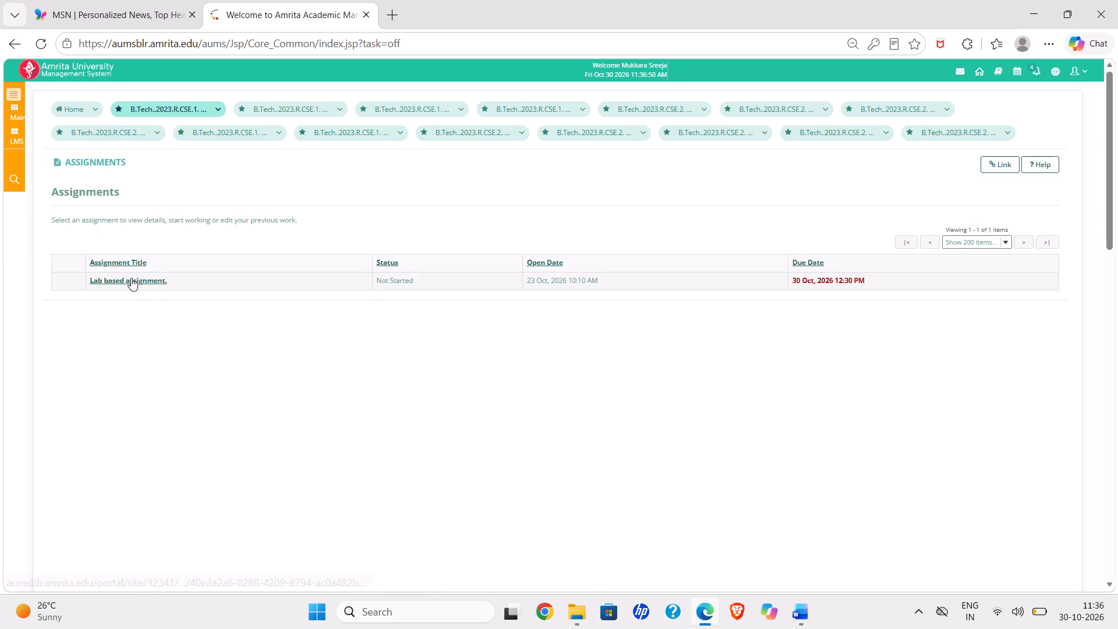
click(131, 278)
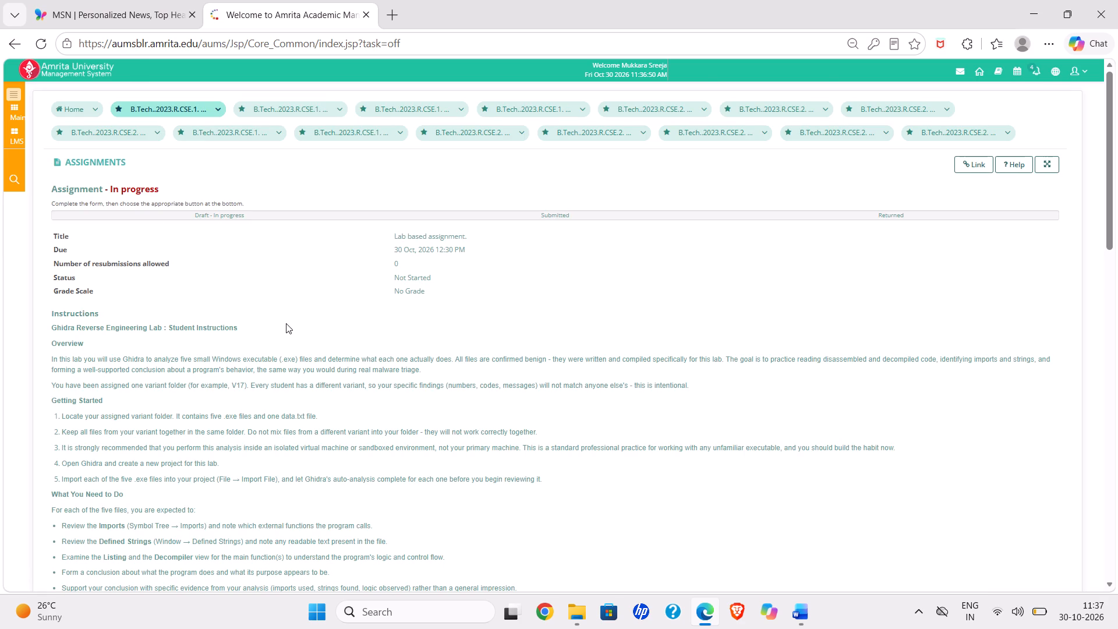
Read the assignment's Ghidra lab instructions, from Overview through the Deliverable requirements to the Submission and Attachments area.
scroll(286, 323, down, 3)
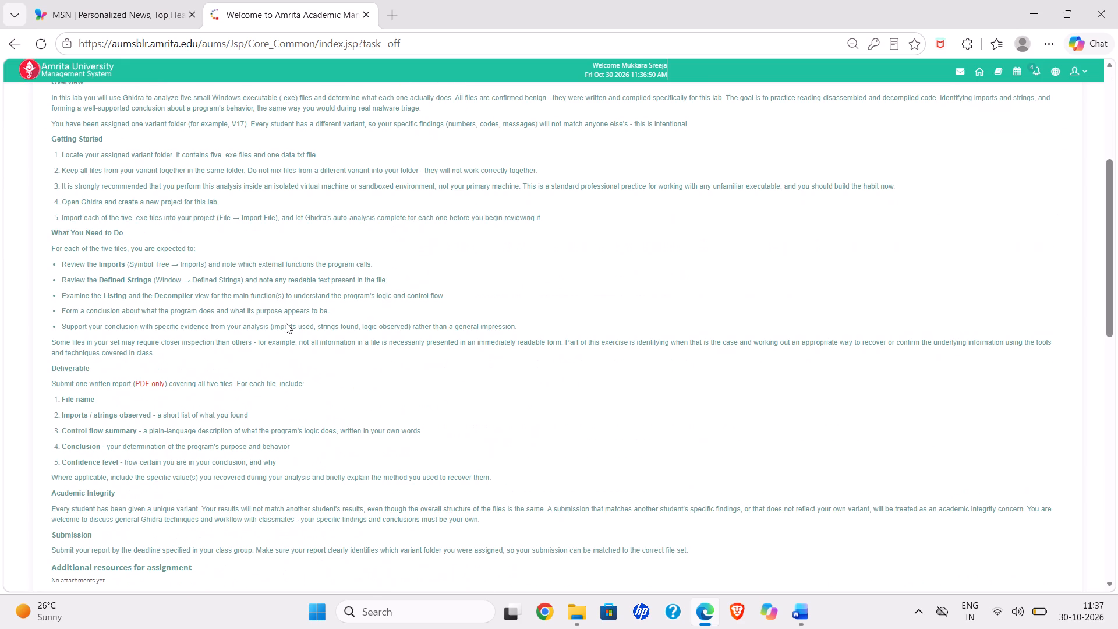
scroll(286, 323, down, 3)
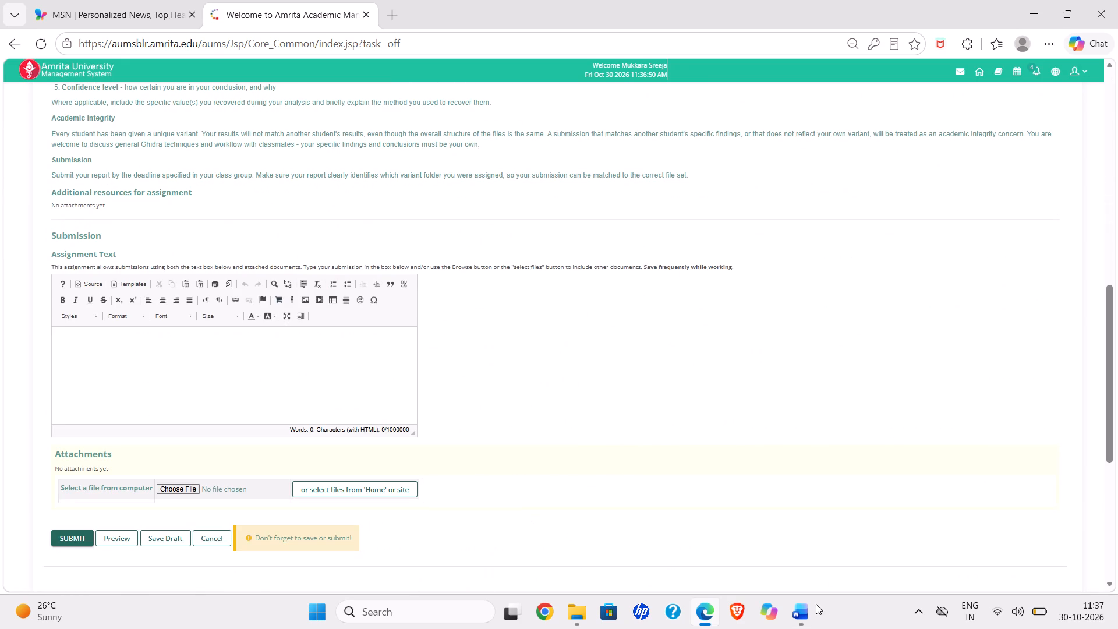
scroll(653, 376, up, 9)
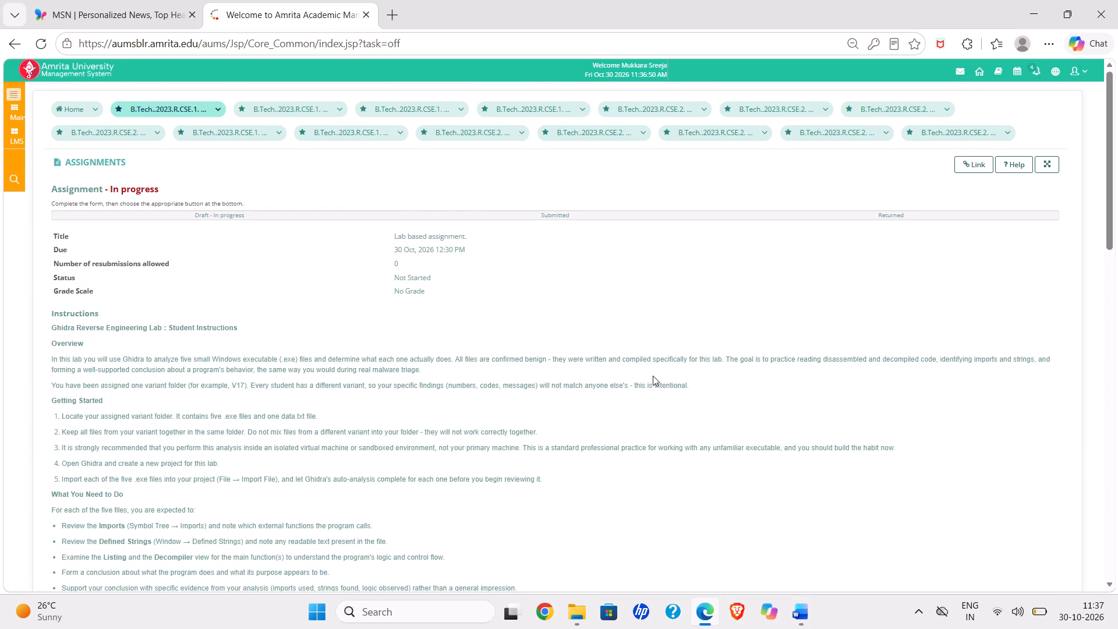
scroll(653, 376, down, 3)
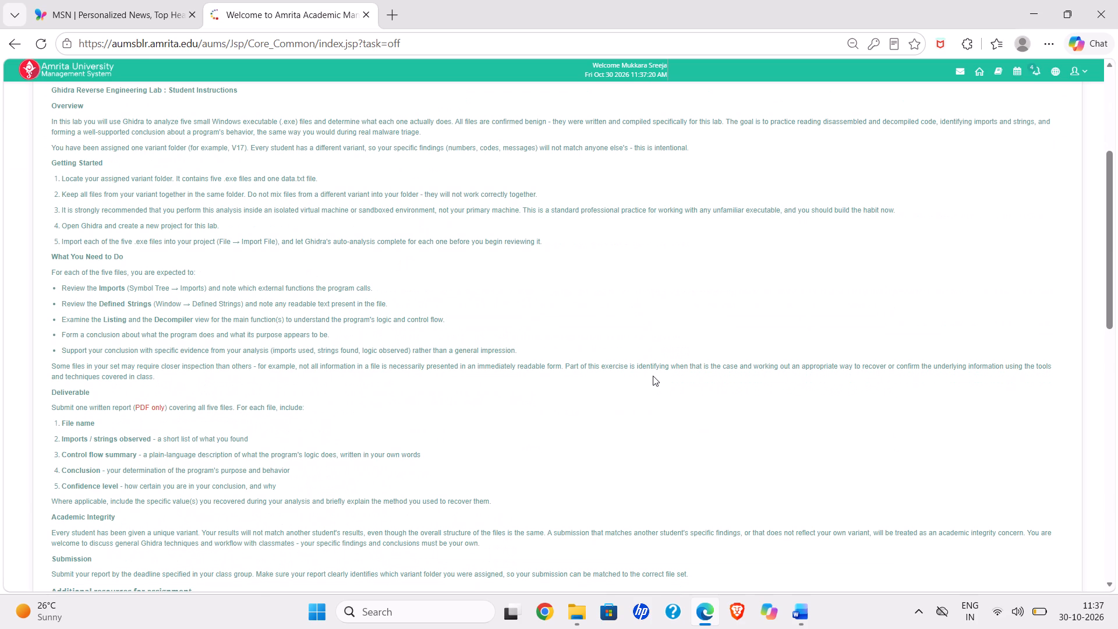
scroll(653, 376, down, 2)
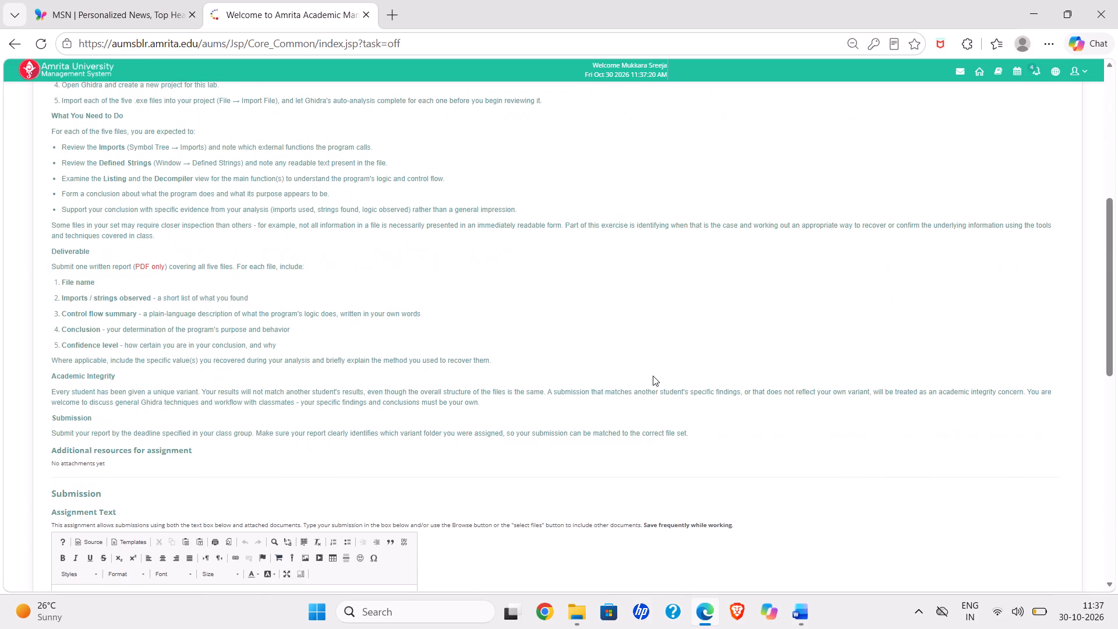
scroll(653, 376, down, 3)
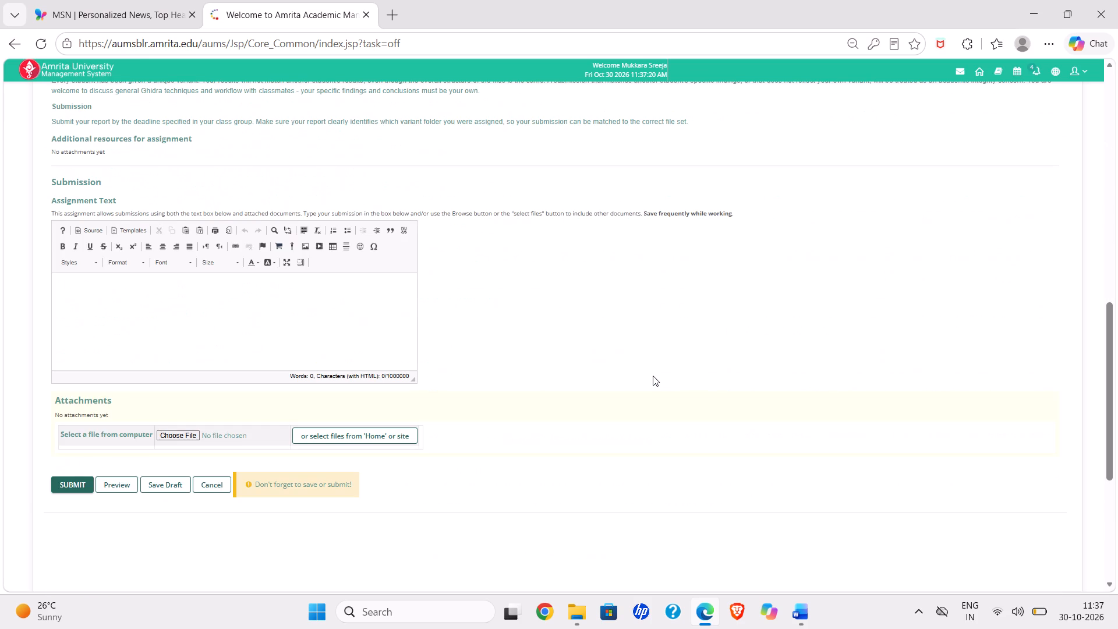
Switch to Word and save the Ghidra lab report again.
click(802, 620)
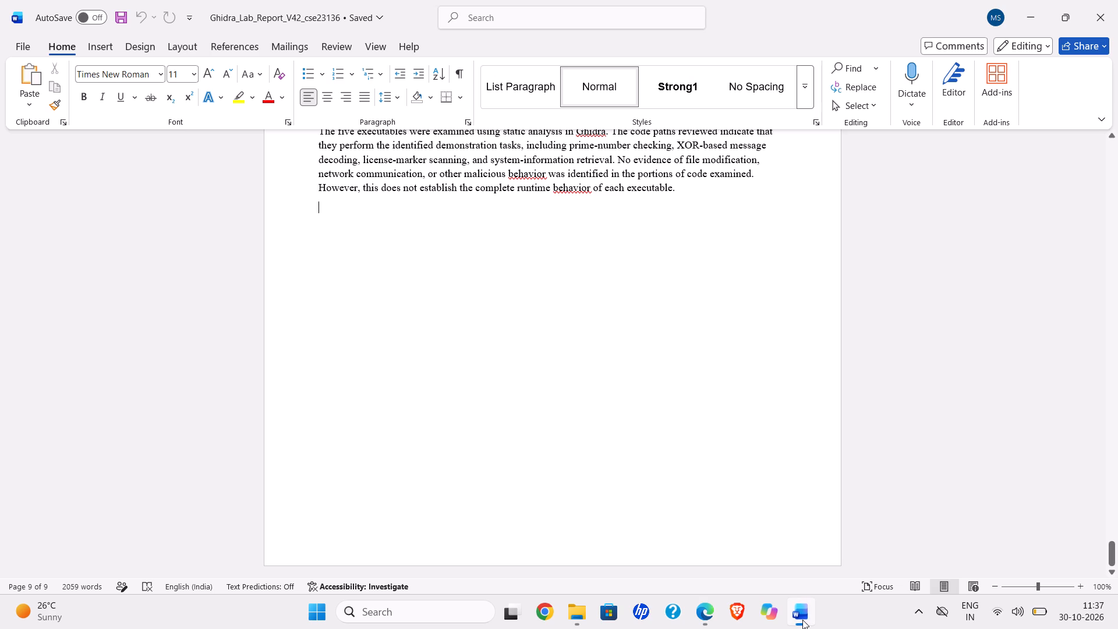
scroll(711, 460, up, 20)
scroll(711, 460, up, 1)
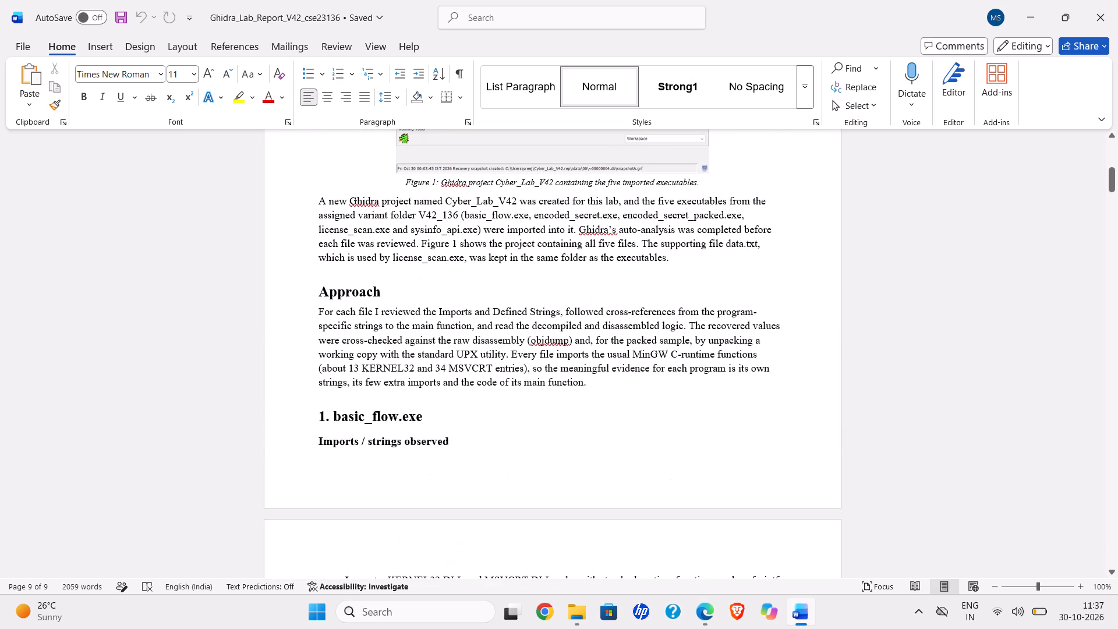
click(625, 409)
key(ctrl+s)
key(ctrl+s)
key(ctrl+s)
Save a PDF copy of the Ghidra lab report in Downloads, removing "V42_" from the file name.
scroll(625, 409, up, 12)
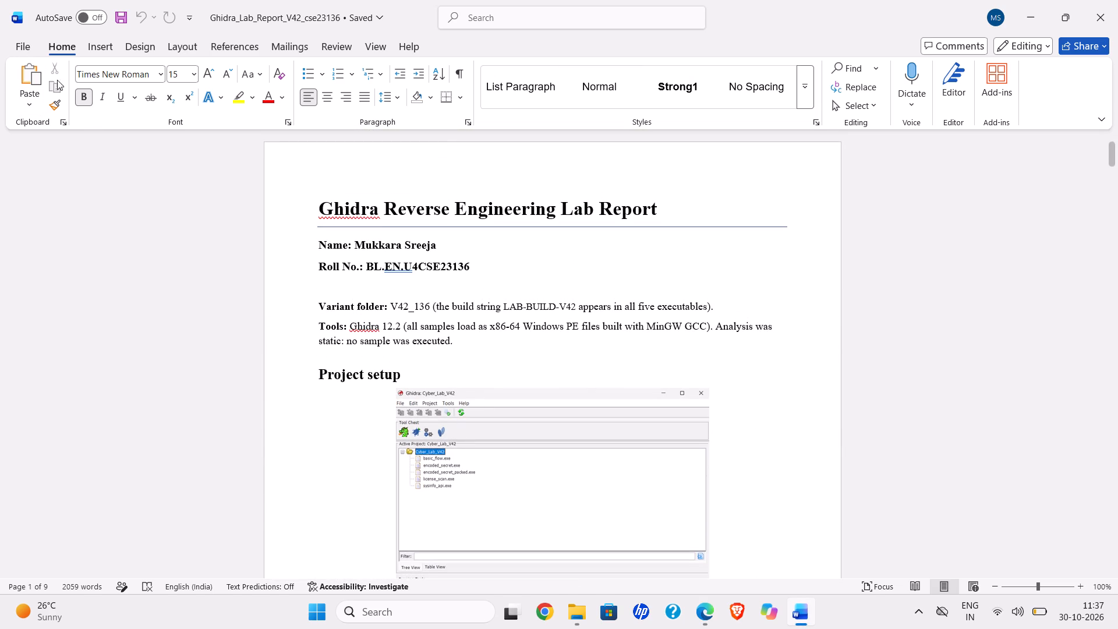
click(27, 45)
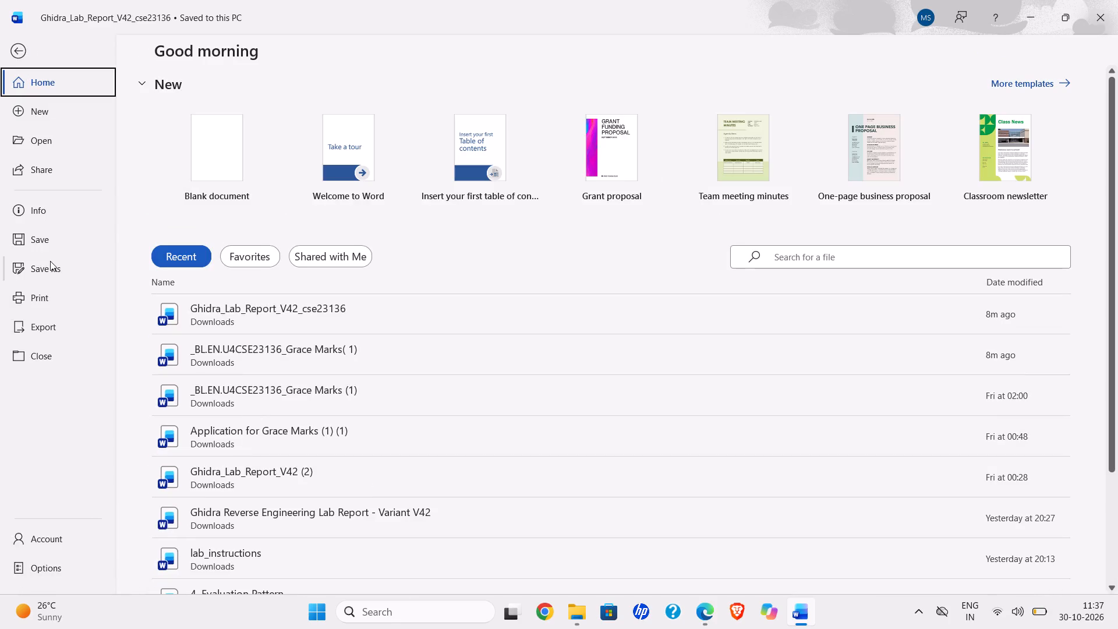
click(50, 261)
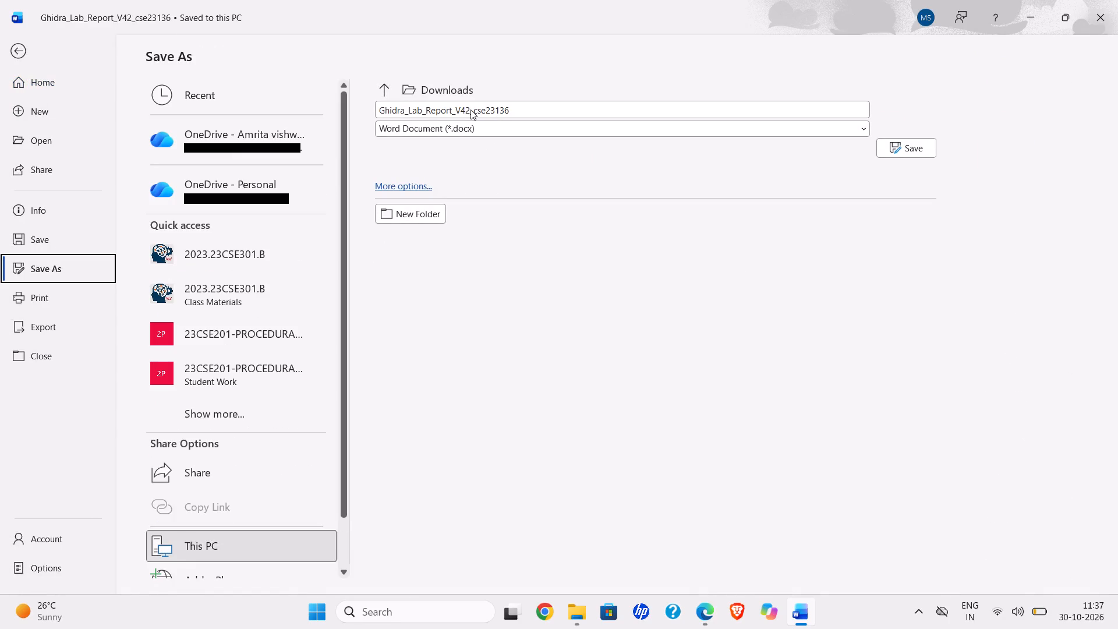
click(473, 109)
click(469, 108)
click(454, 107)
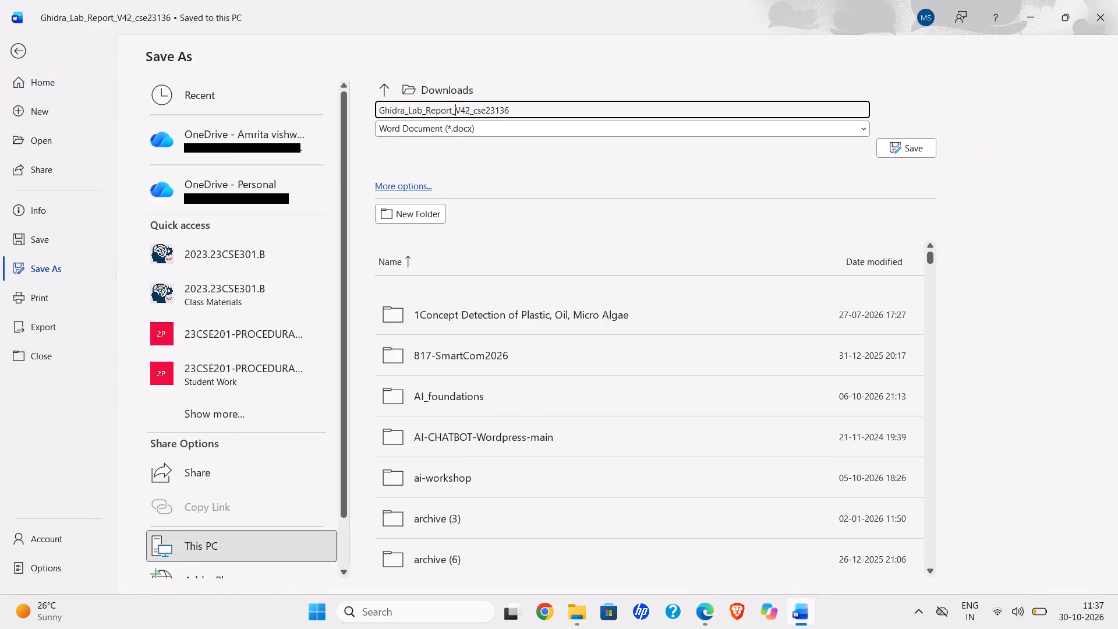
click(473, 108)
drag(473, 108, 470, 108)
drag(470, 108, 457, 108)
key(BackSpace)
click(513, 107)
click(491, 131)
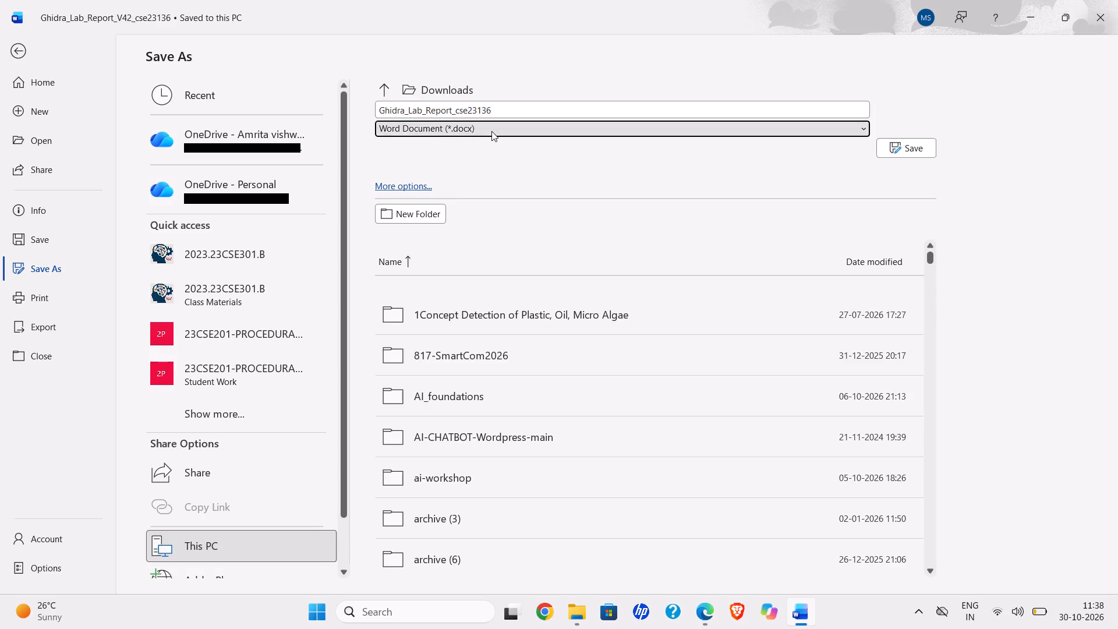
click(423, 251)
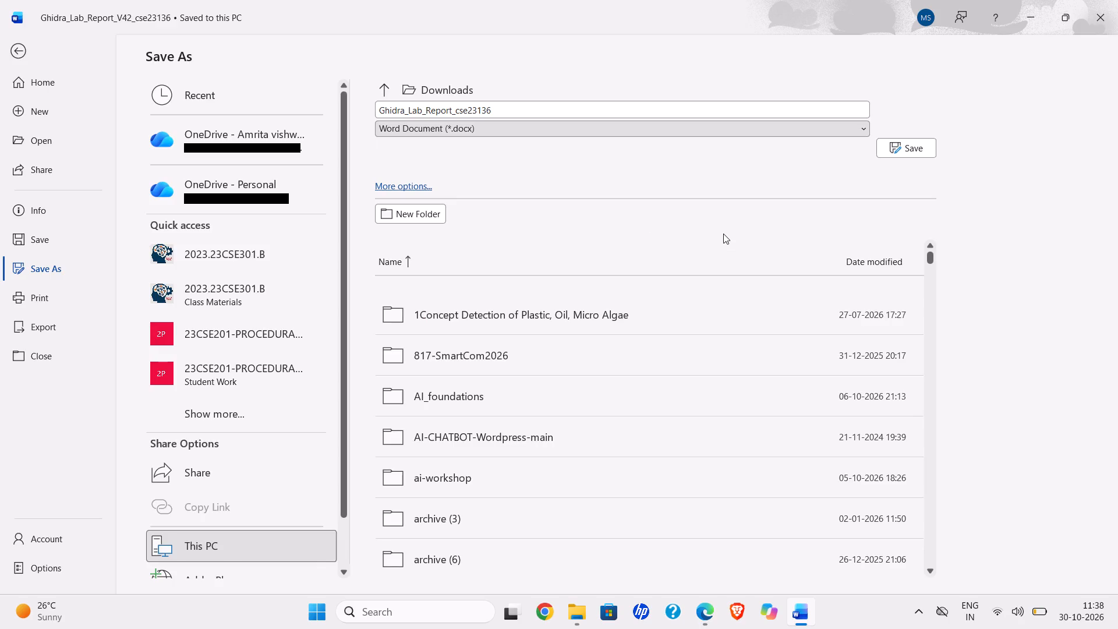
click(911, 150)
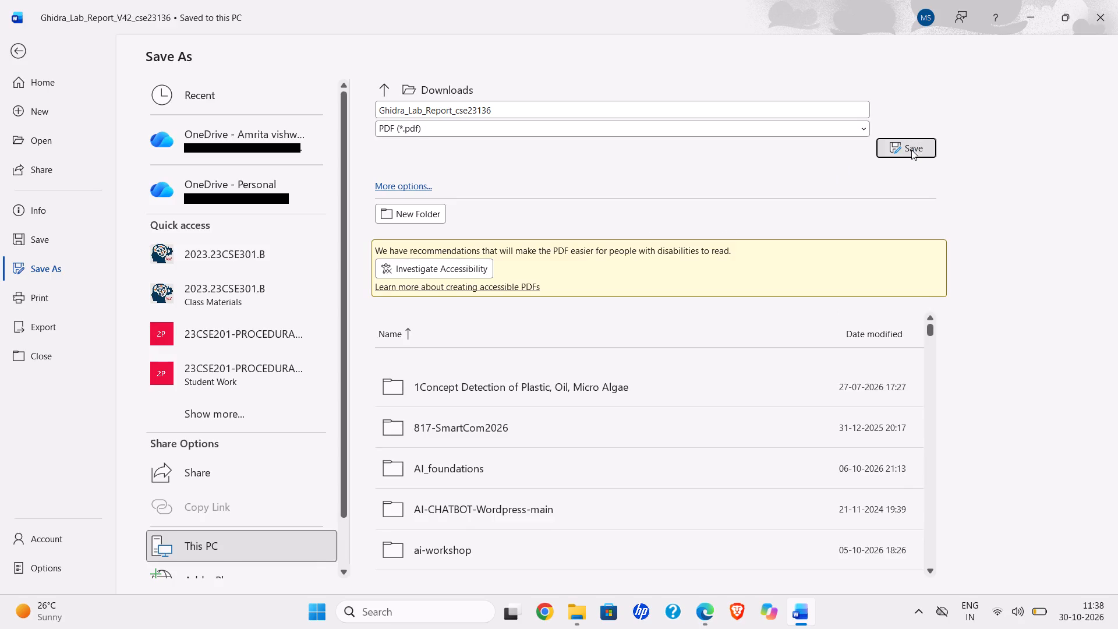
Switch to File Explorer, refresh the Downloads folder and open the newly exported Ghidra lab report PDF.
click(574, 604)
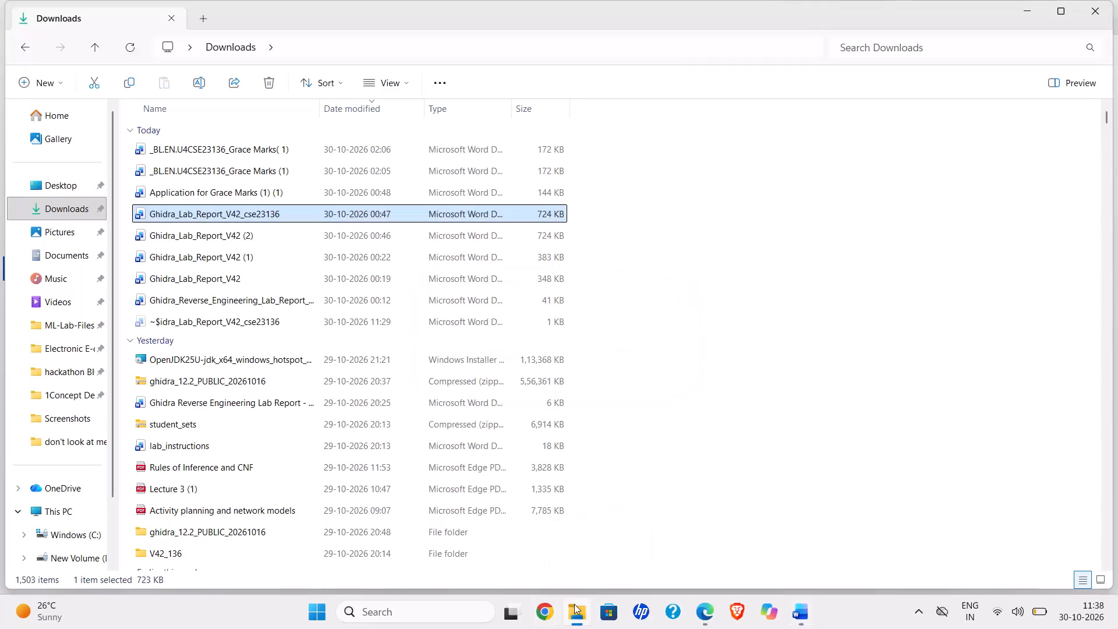
scroll(402, 424, up, 3)
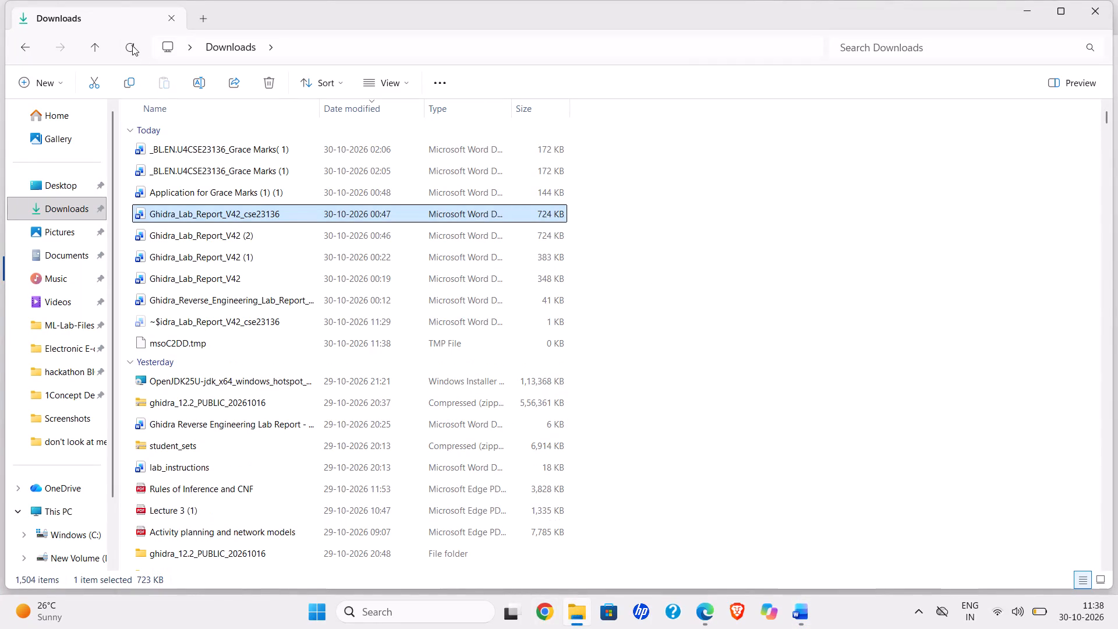
click(132, 45)
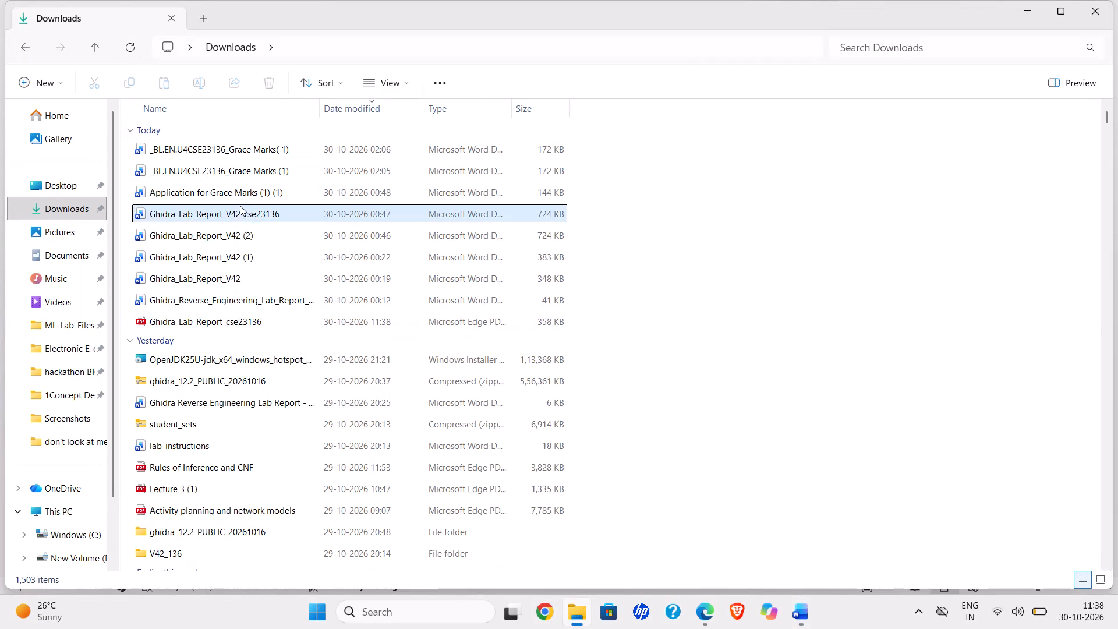
scroll(240, 206, up, 2)
double_click(229, 320)
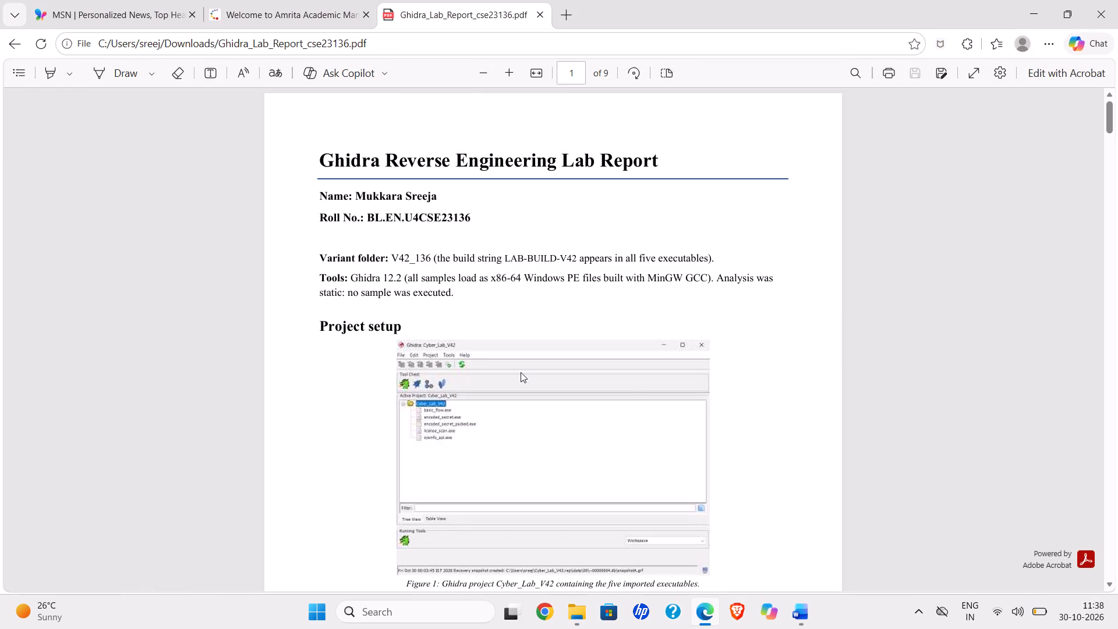
Skim the exported PDF from Project setup through the basic_flow.exe and encoded_secret.exe sections, then return to its first page.
scroll(521, 372, down, 2)
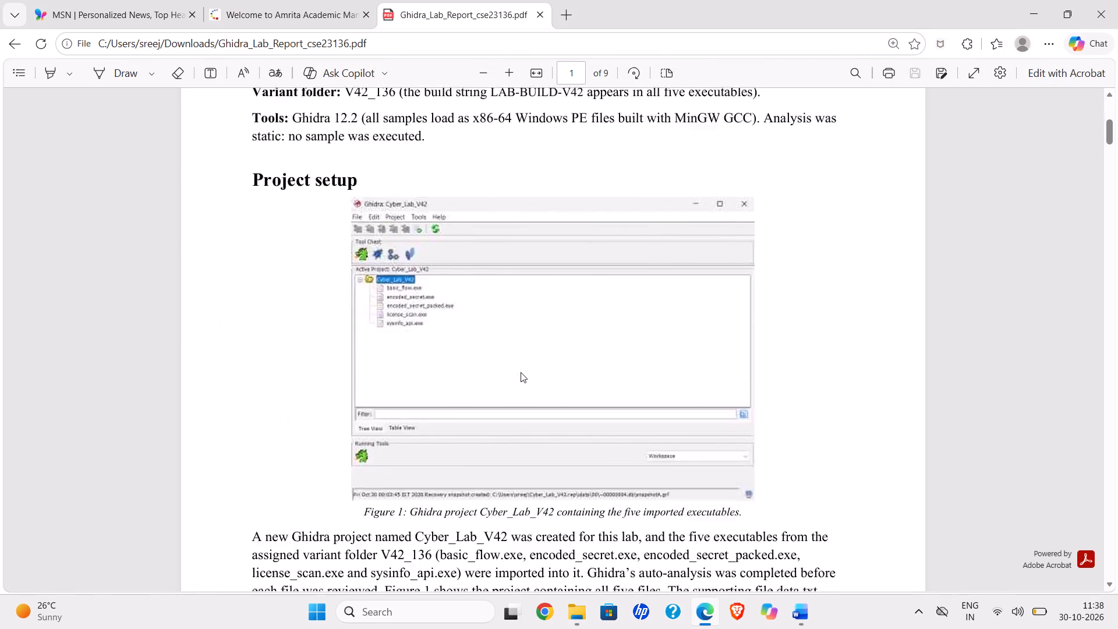
scroll(521, 372, down, 8)
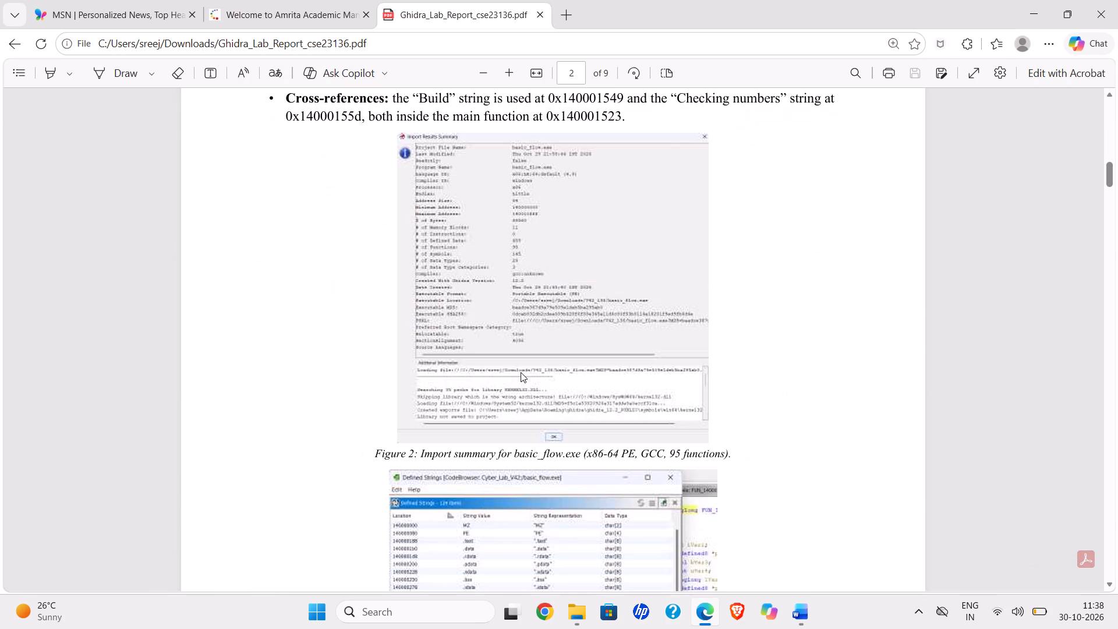
scroll(521, 372, down, 13)
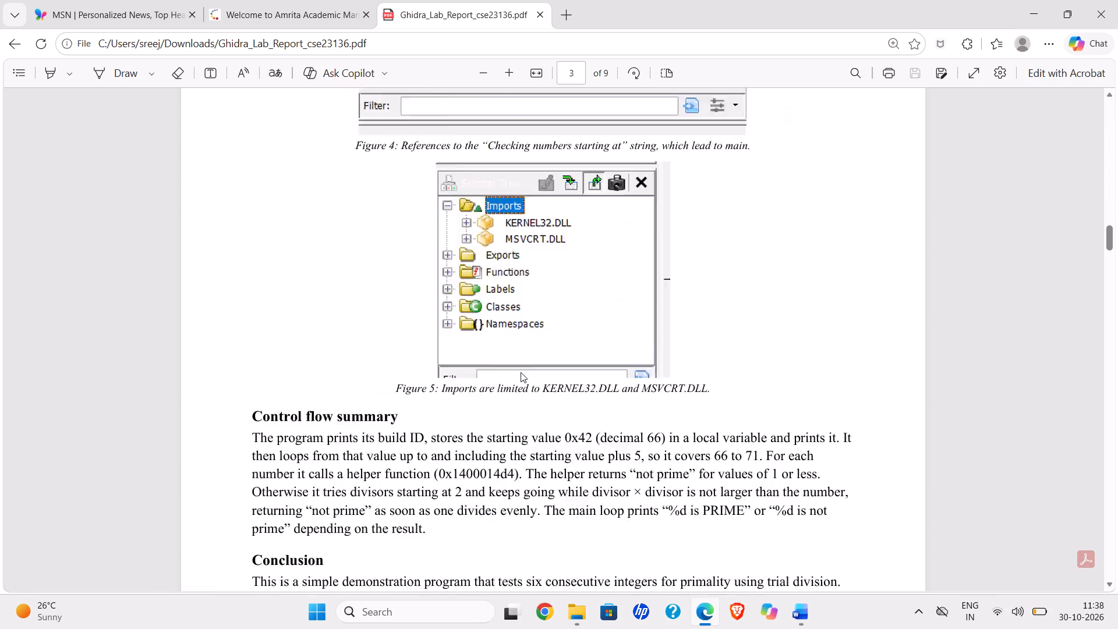
scroll(521, 372, down, 7)
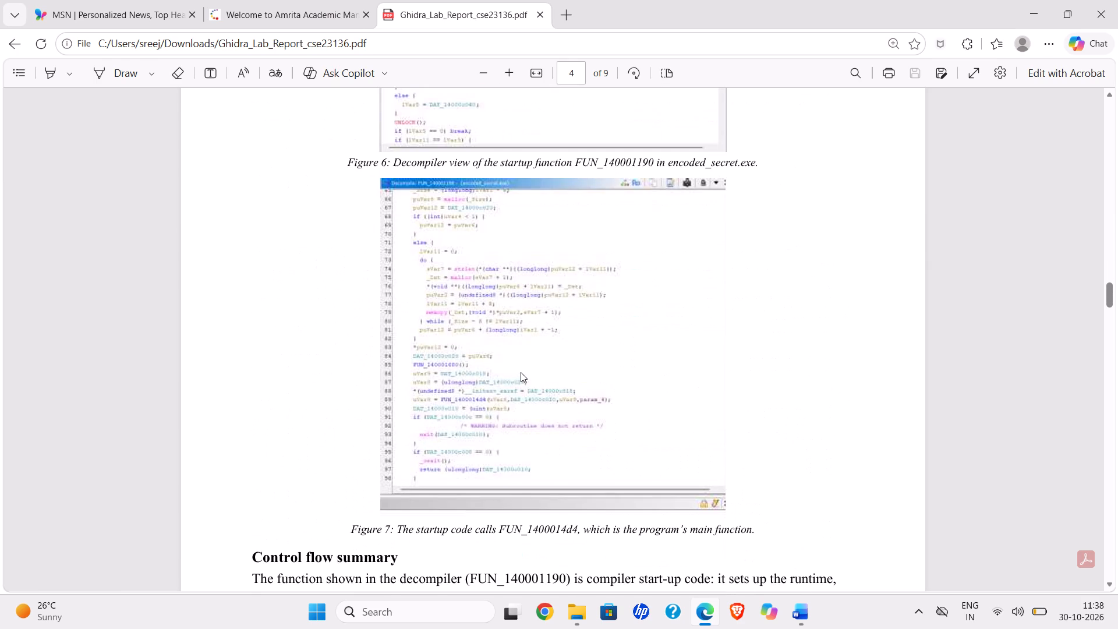
scroll(521, 372, up, 16)
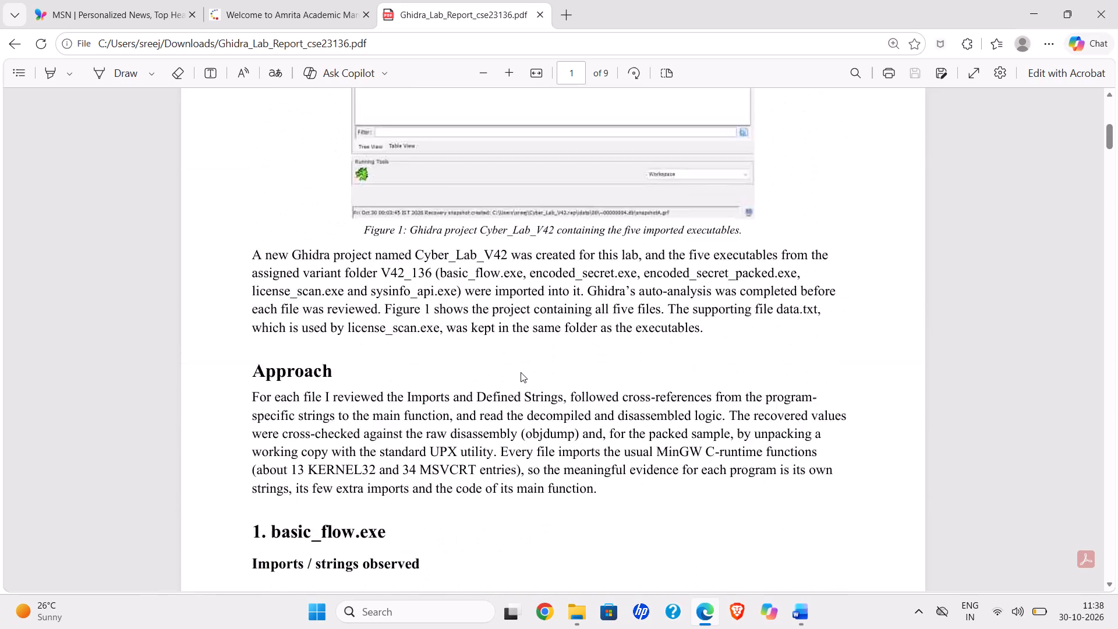
Return to the Amrita portal's assignment submission page and attach the Word lab report from Downloads named with V42 and the roll number.
scroll(521, 372, up, 6)
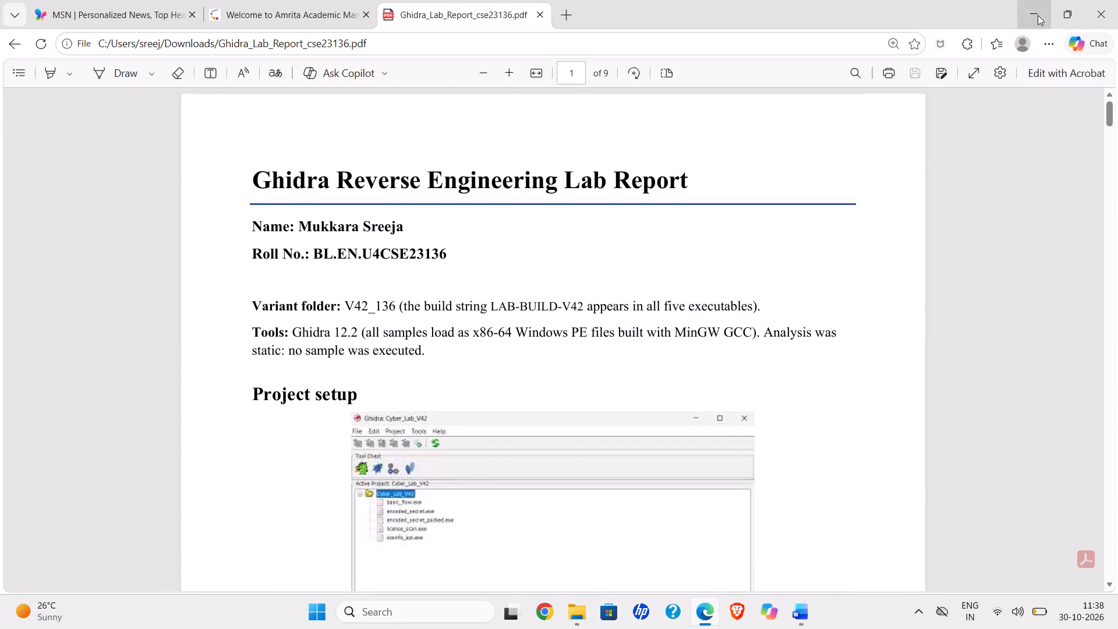
click(1038, 15)
click(699, 623)
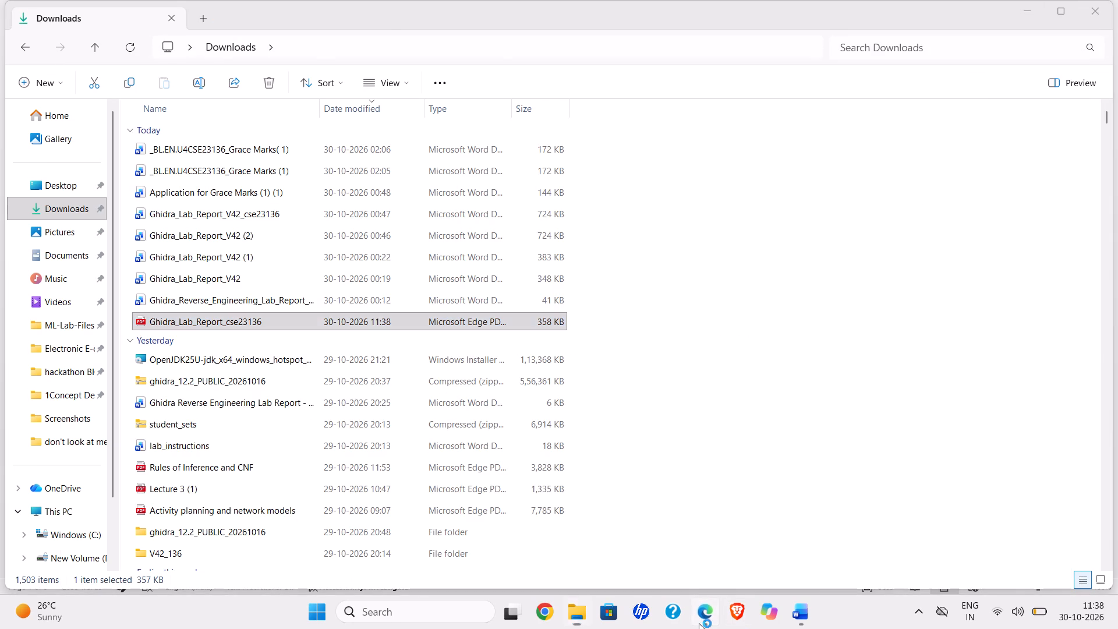
click(309, 3)
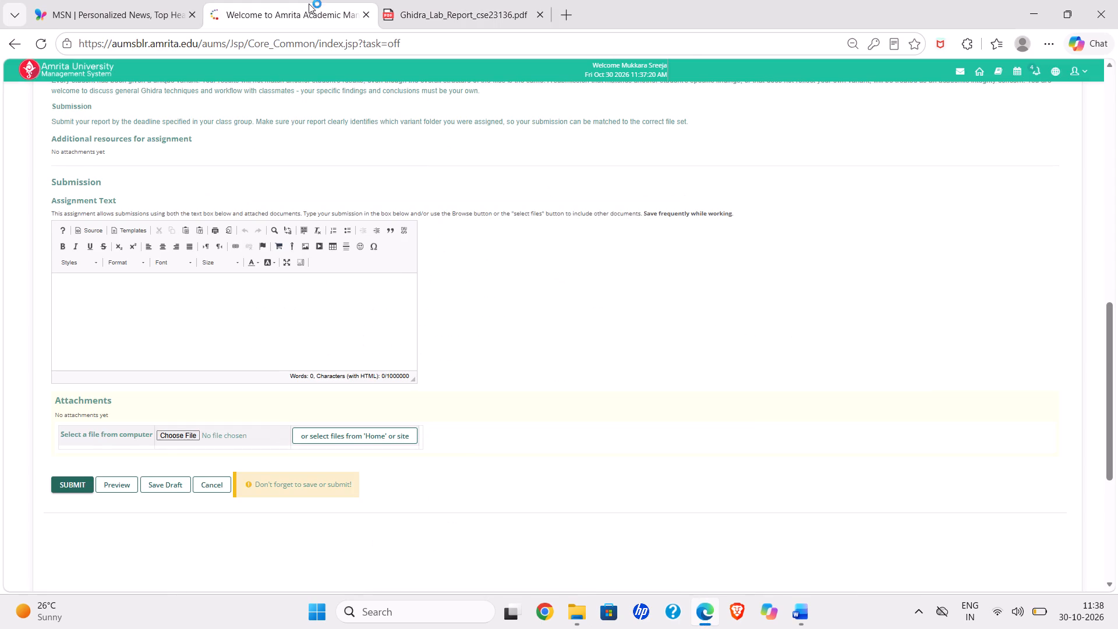
click(183, 434)
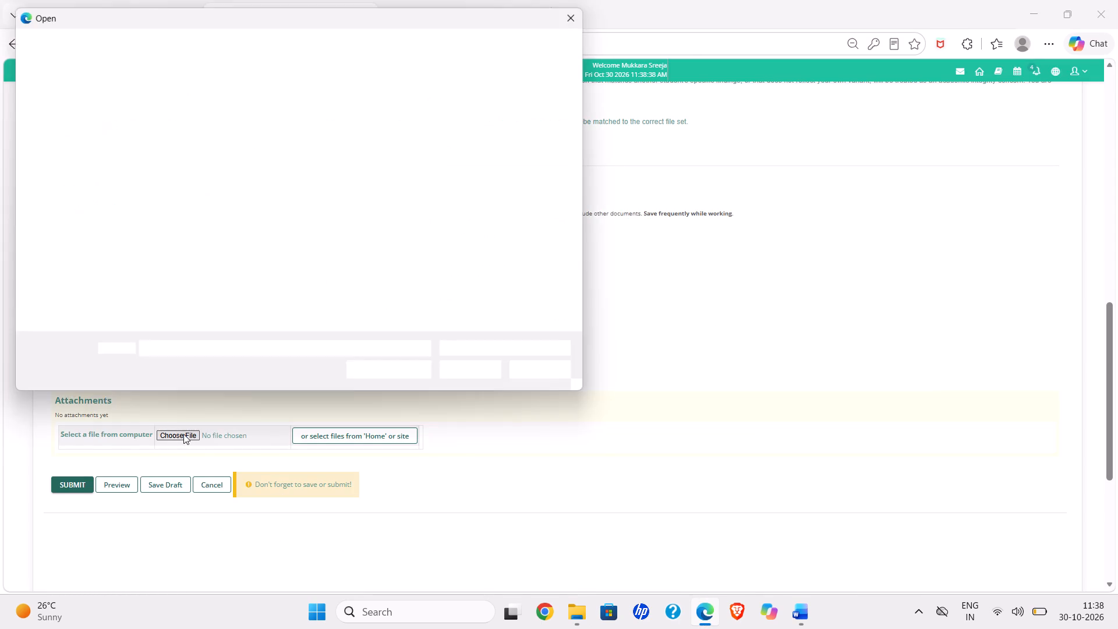
scroll(246, 243, up, 4)
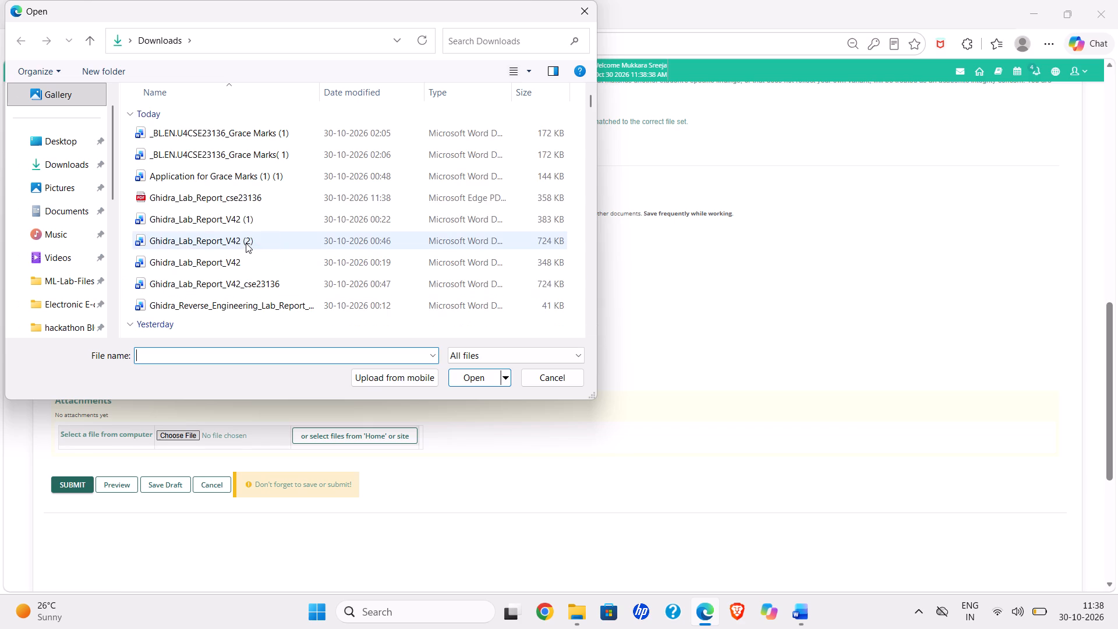
scroll(246, 243, up, 2)
click(264, 285)
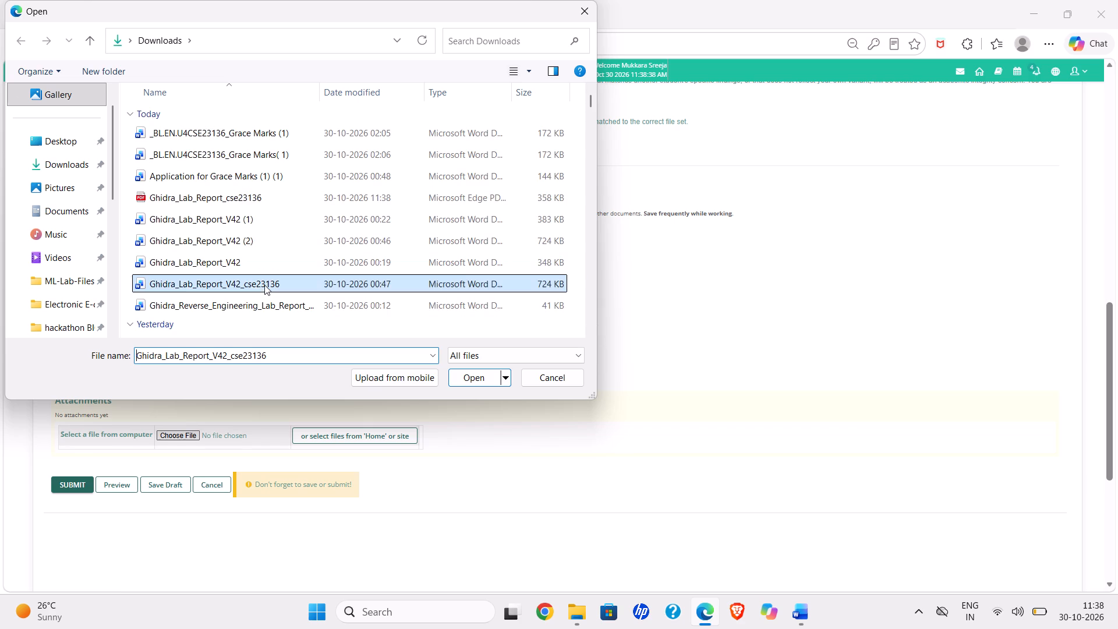
click(474, 376)
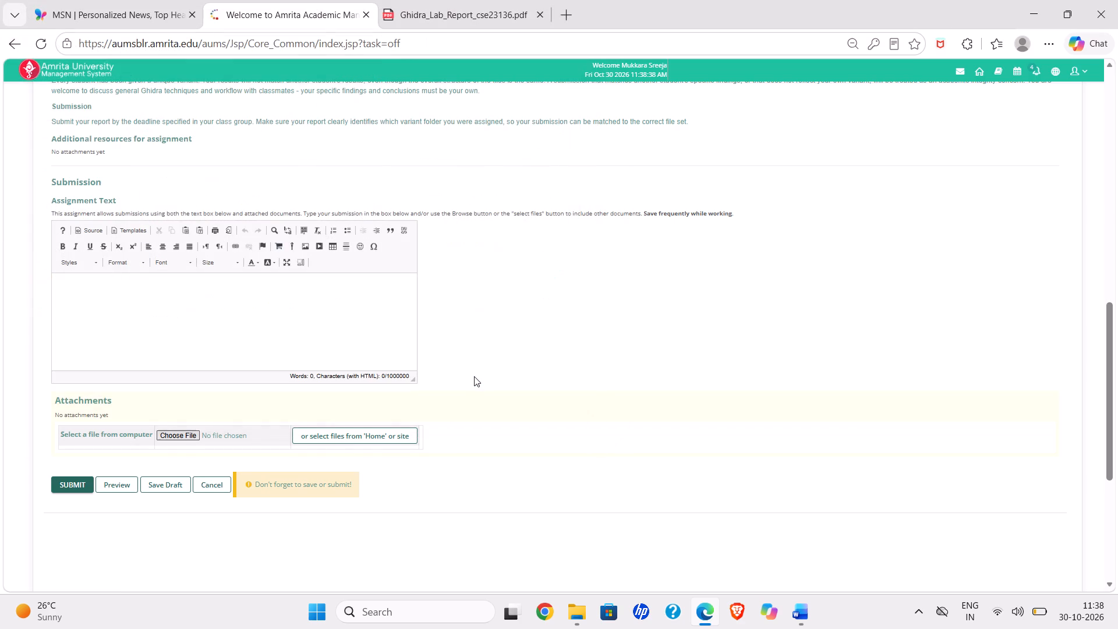
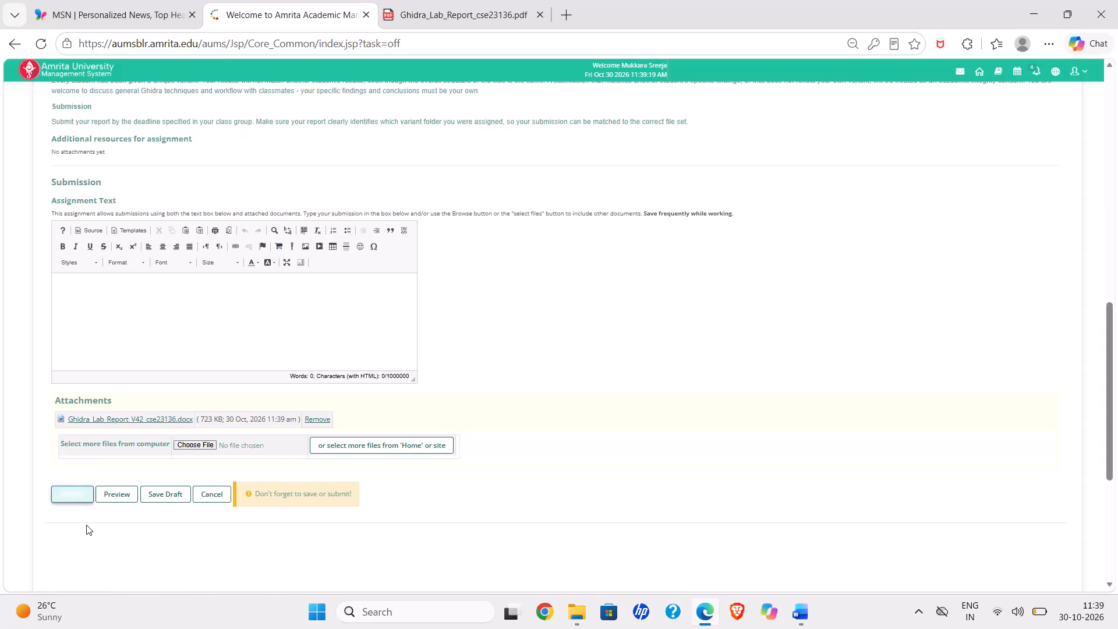
Submit the lab assignment with the attached Word report, leaving the assignment text empty.
click(72, 495)
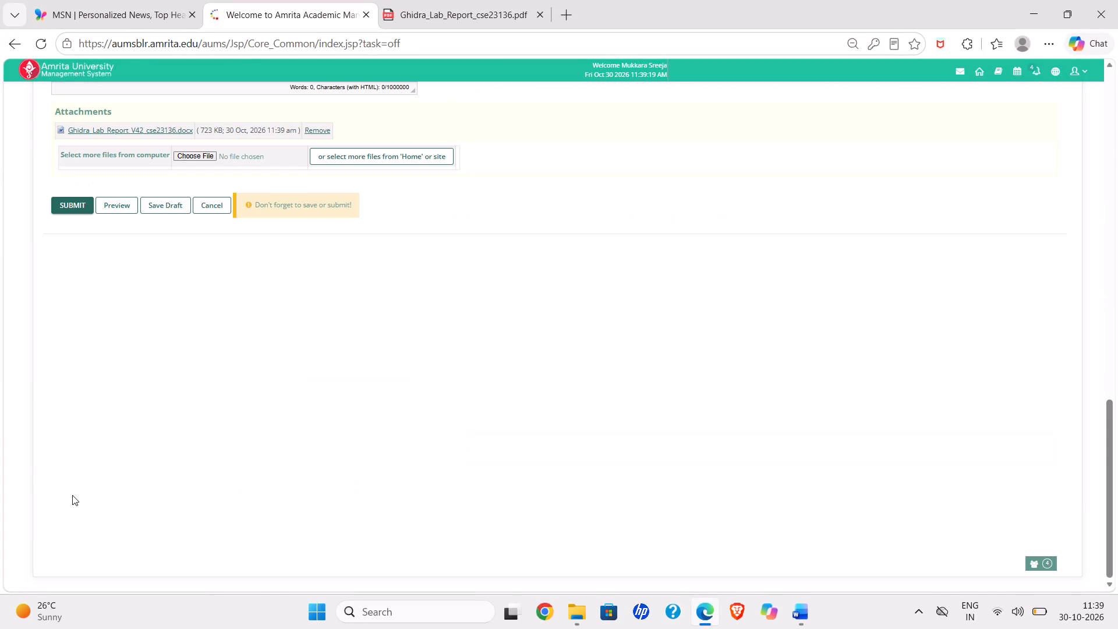
click(74, 208)
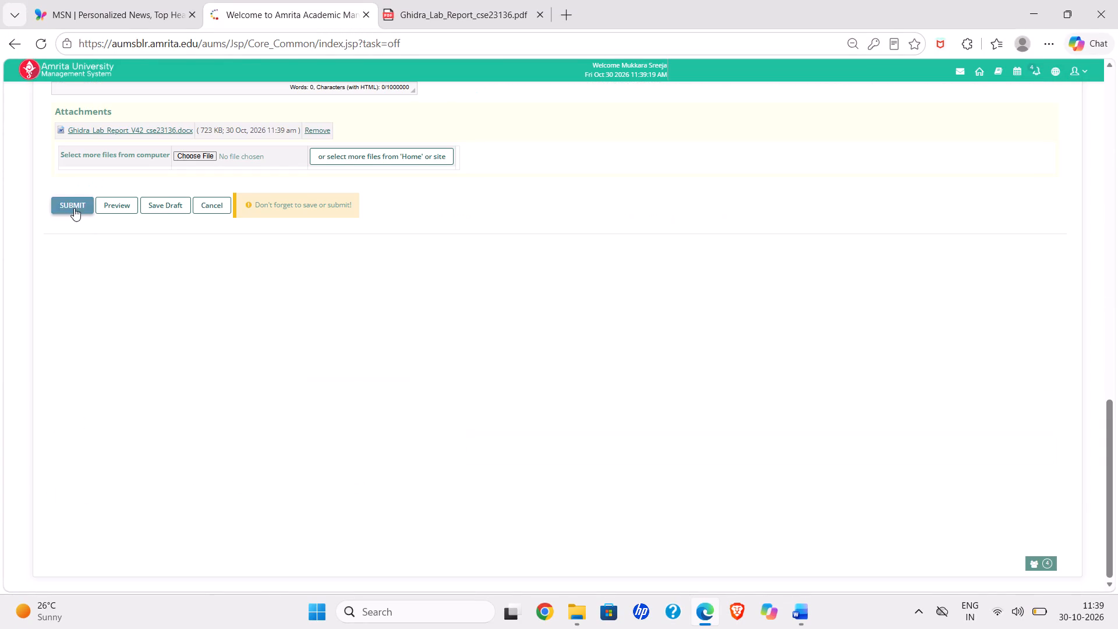
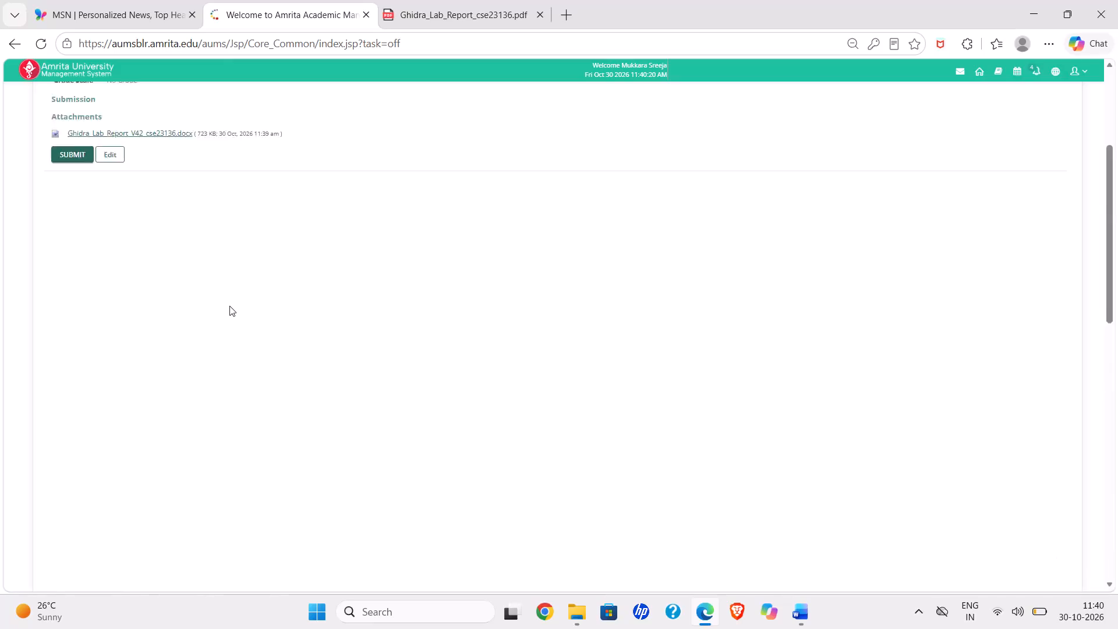
Confirm the final submission of the lab based assignment with the attached Word report and return to the assignments list.
scroll(229, 306, up, 5)
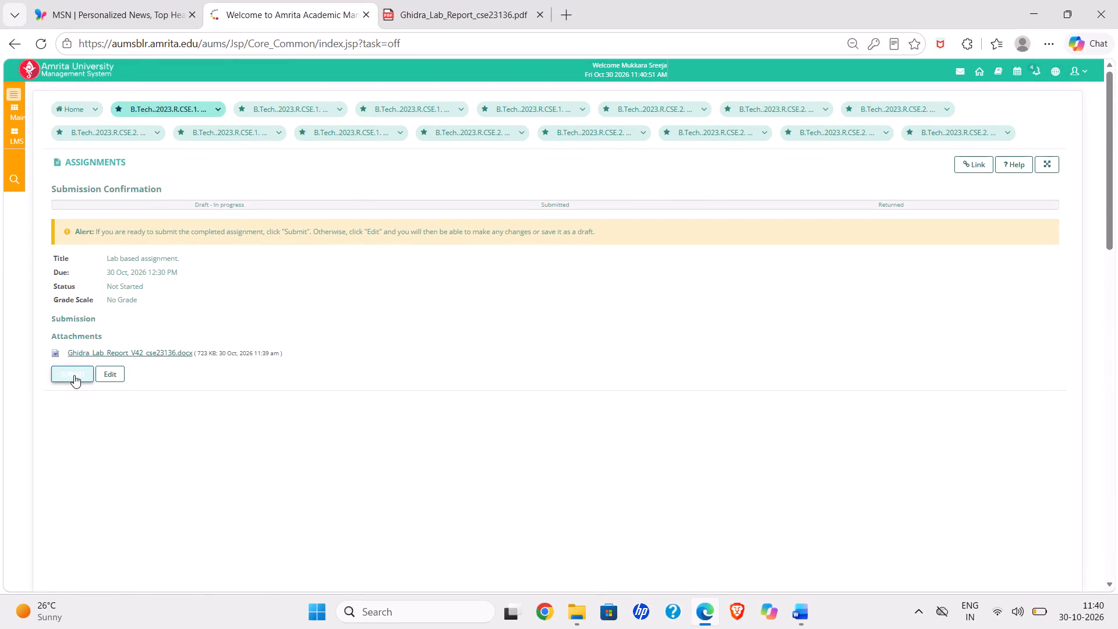
click(74, 375)
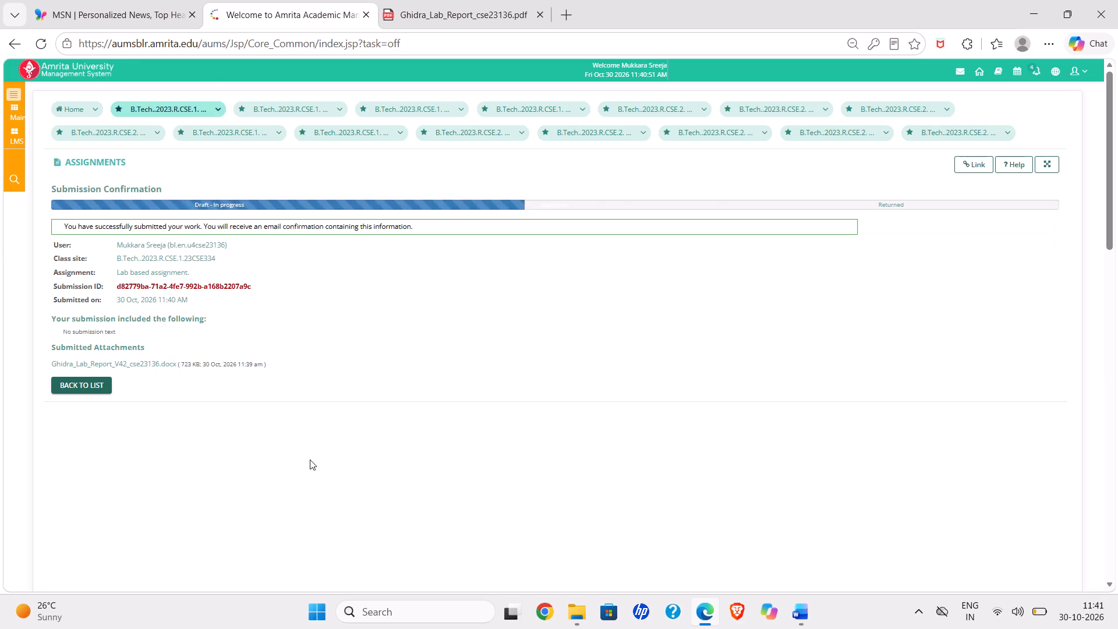
click(94, 387)
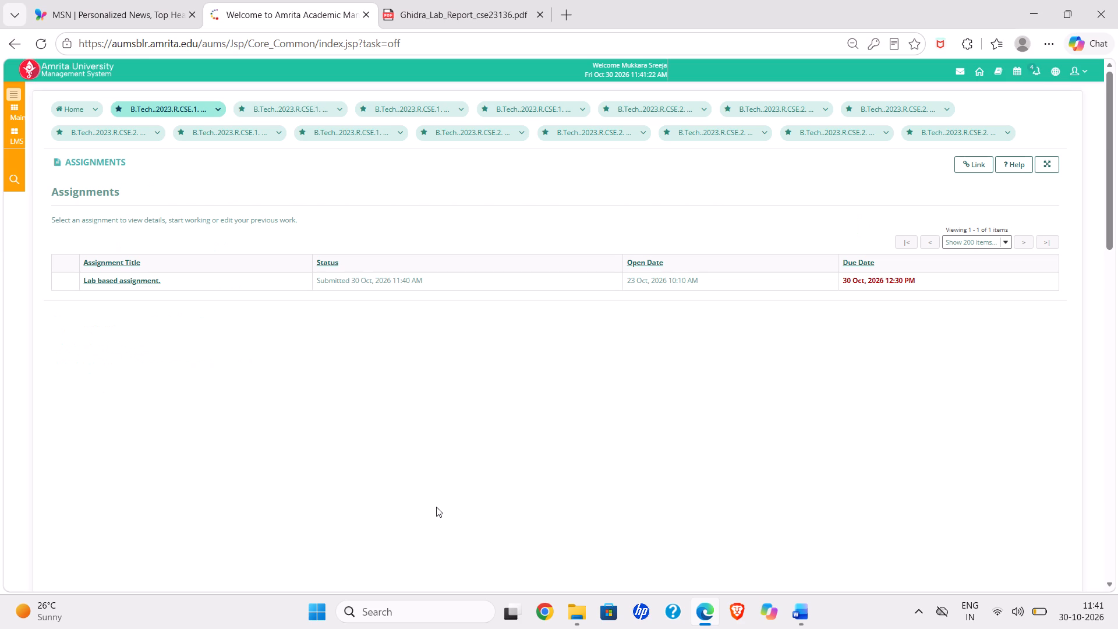
Close the PDF report, university portal and MSN pages, and exit the browser.
click(458, 0)
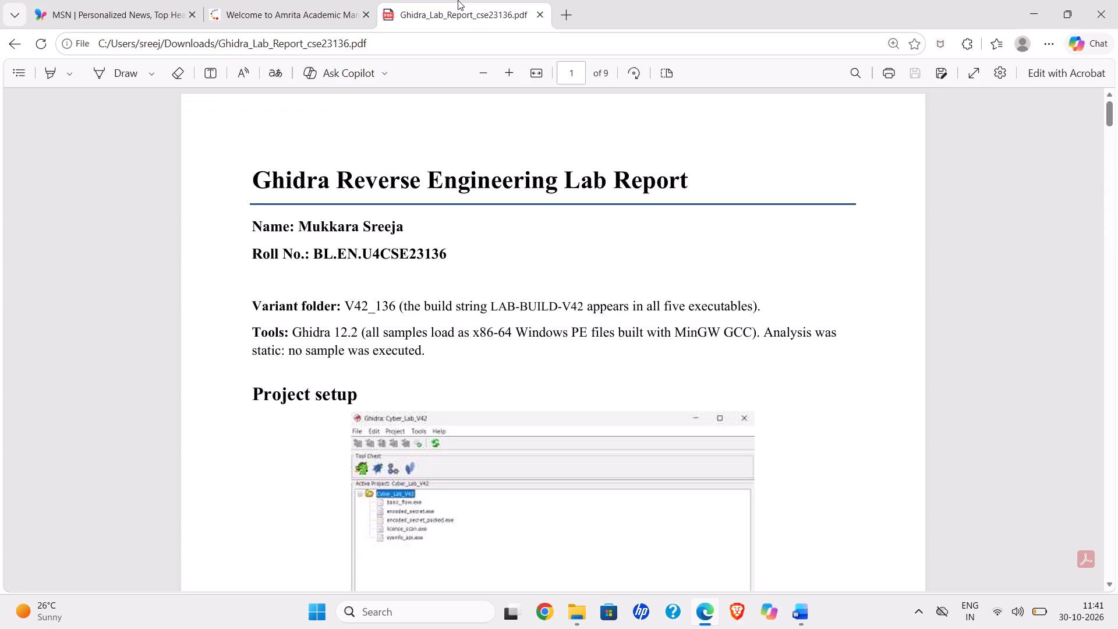
click(321, 0)
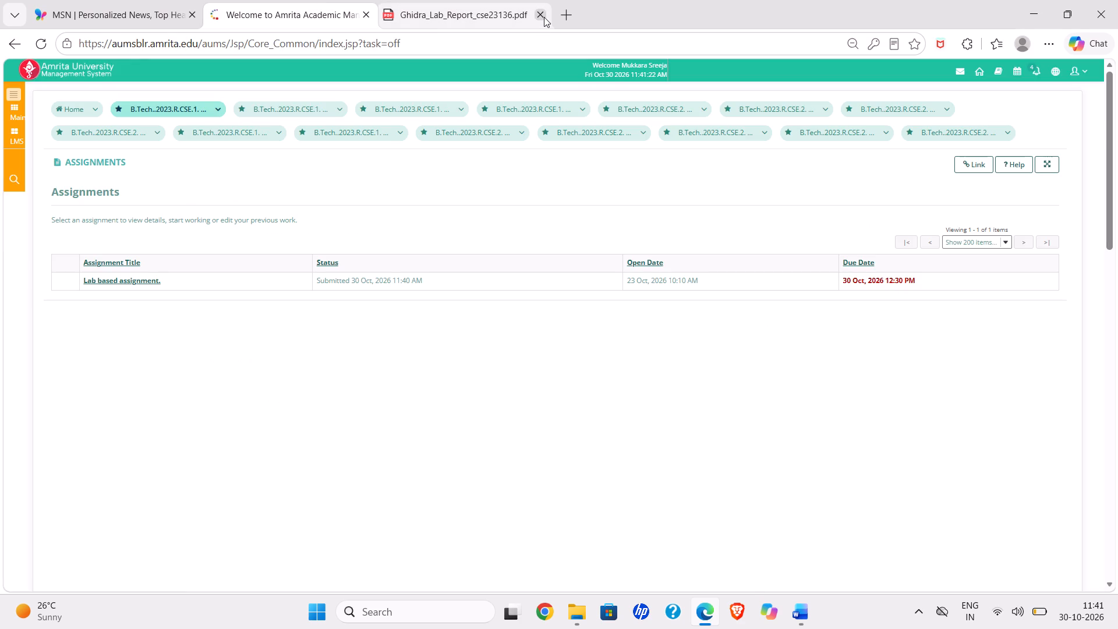
click(544, 17)
click(368, 11)
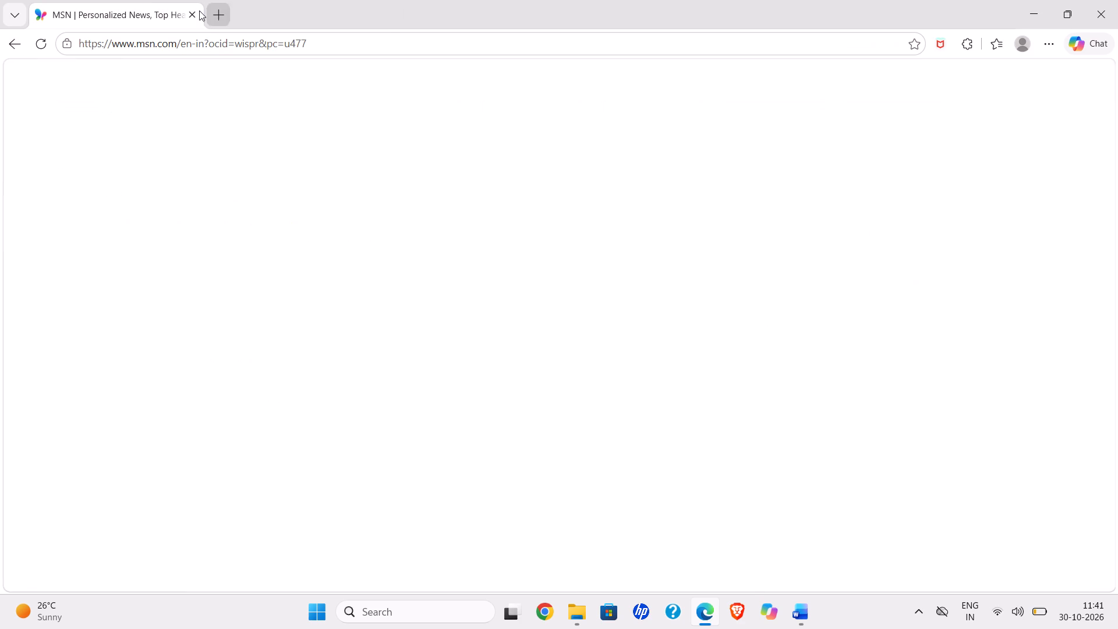
click(193, 12)
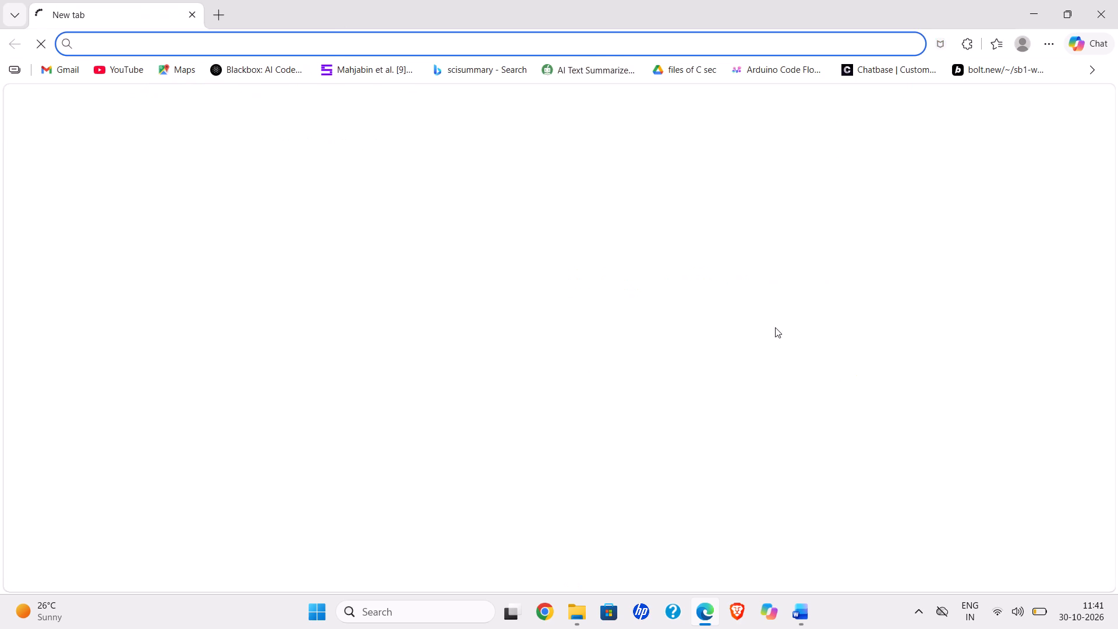
click(1117, 0)
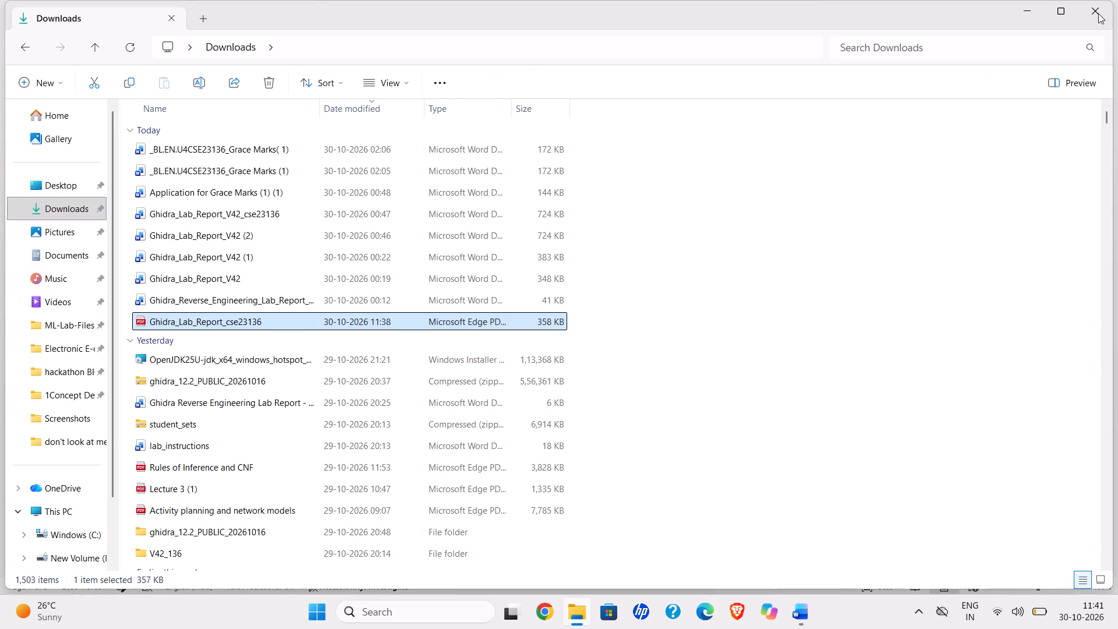
Close the Downloads folder window and the open Word window.
click(1092, 11)
click(1092, 11)
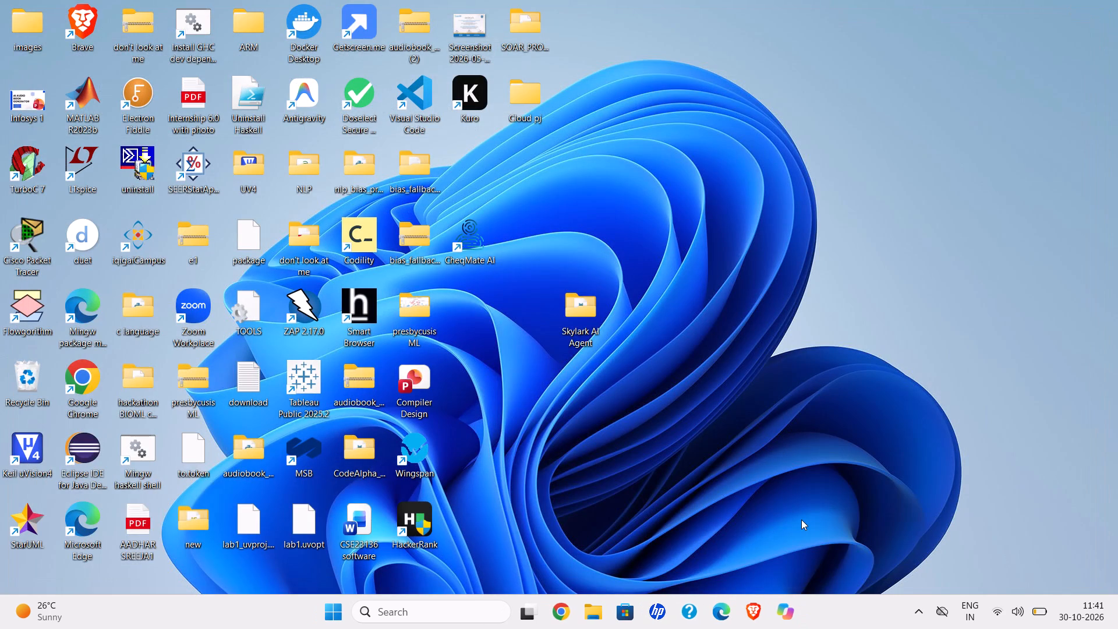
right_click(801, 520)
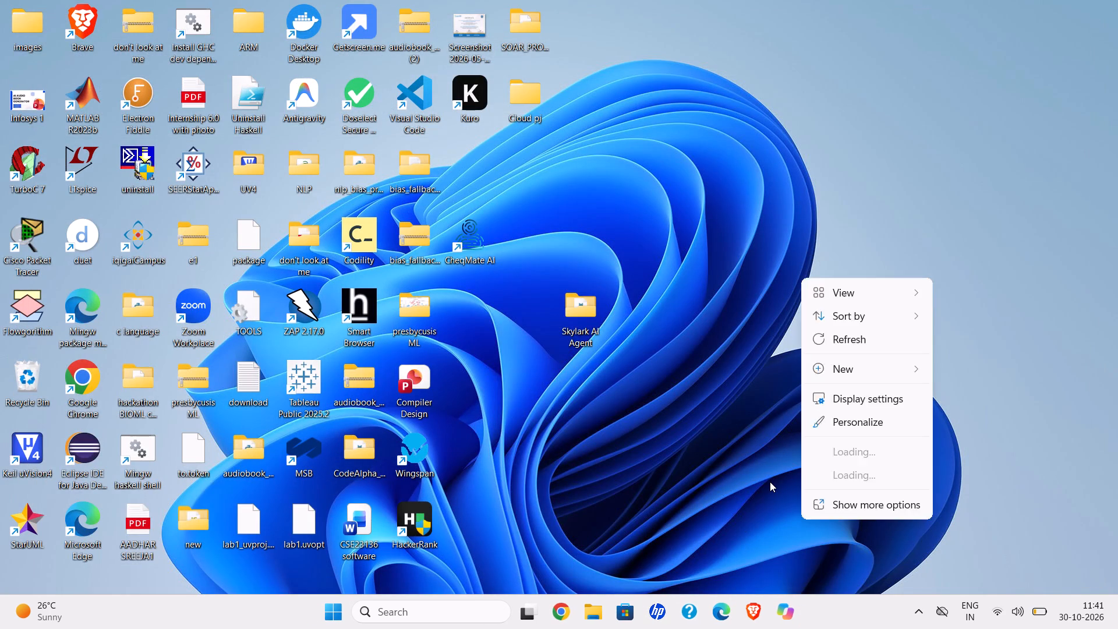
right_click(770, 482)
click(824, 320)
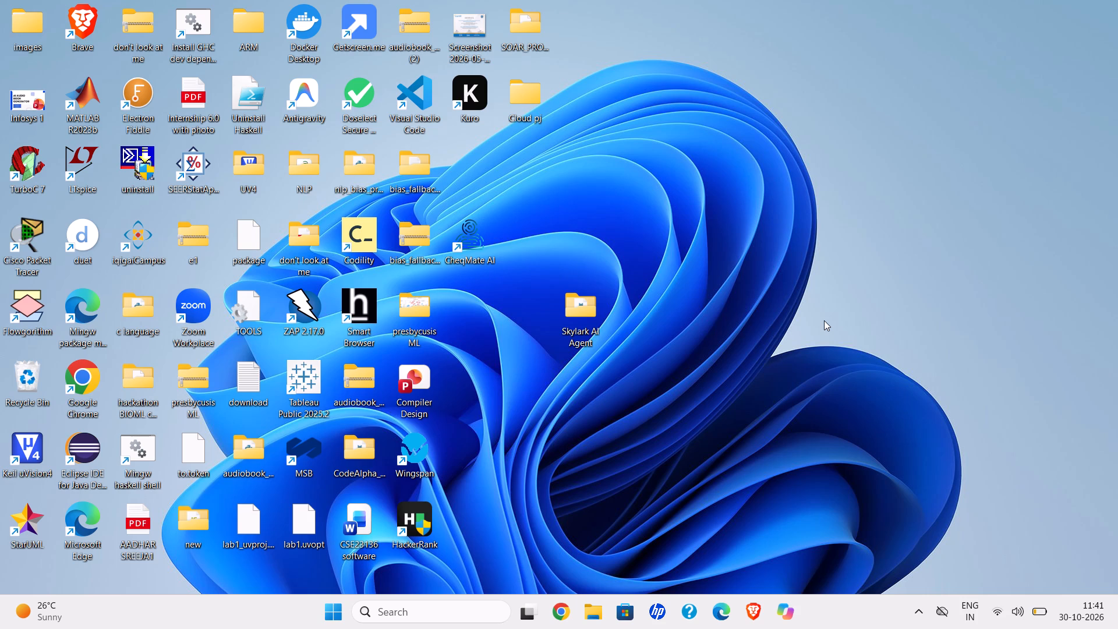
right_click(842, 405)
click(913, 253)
Shut down the computer.
click(333, 615)
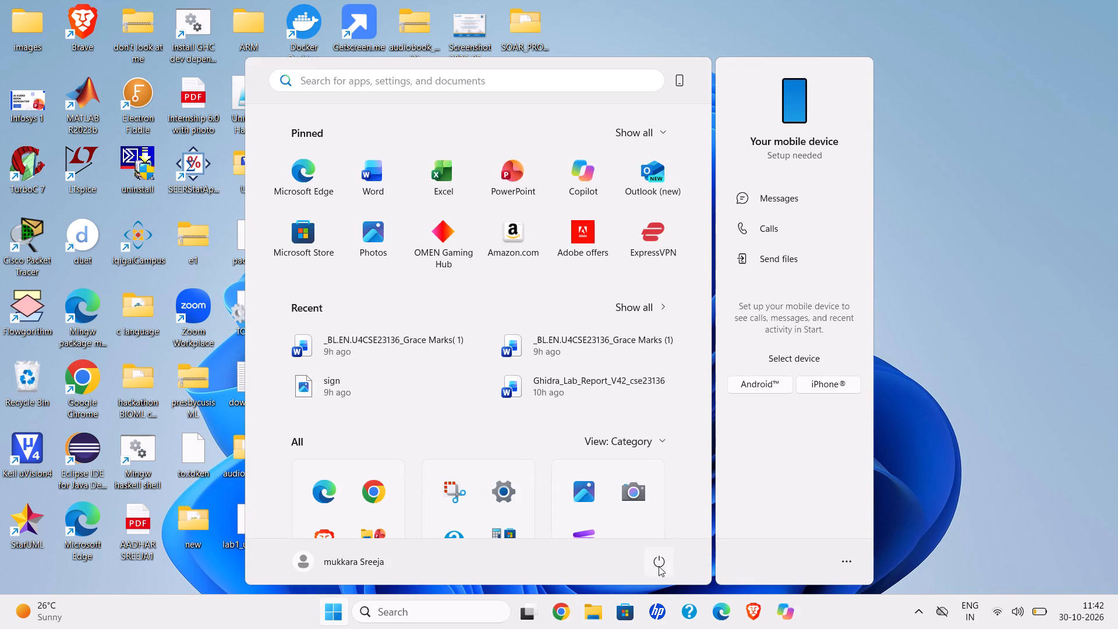
click(657, 566)
click(653, 510)
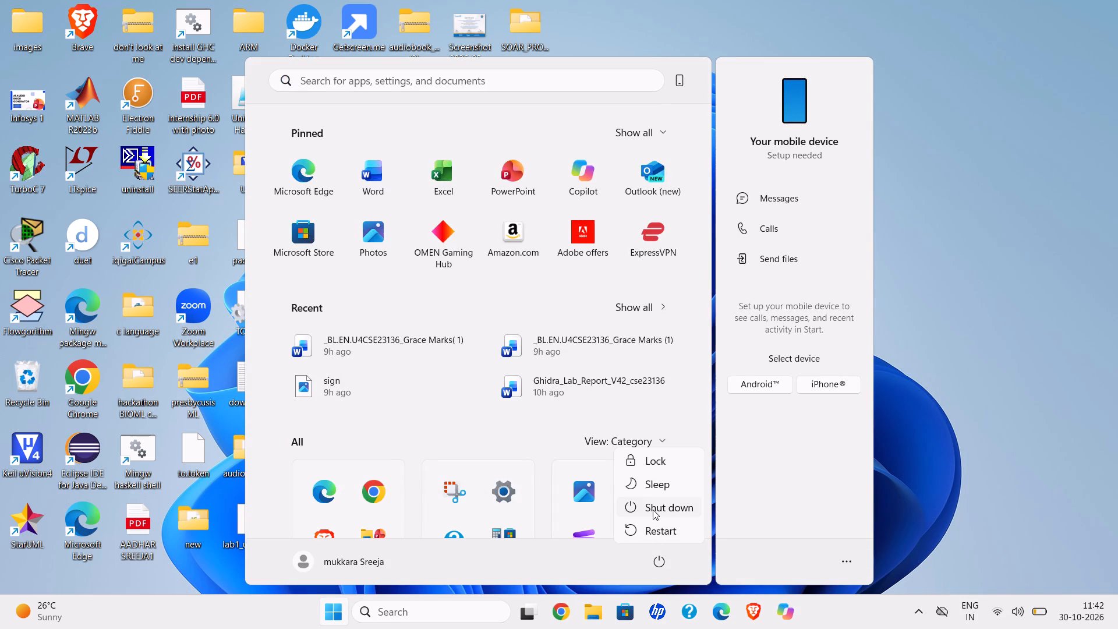